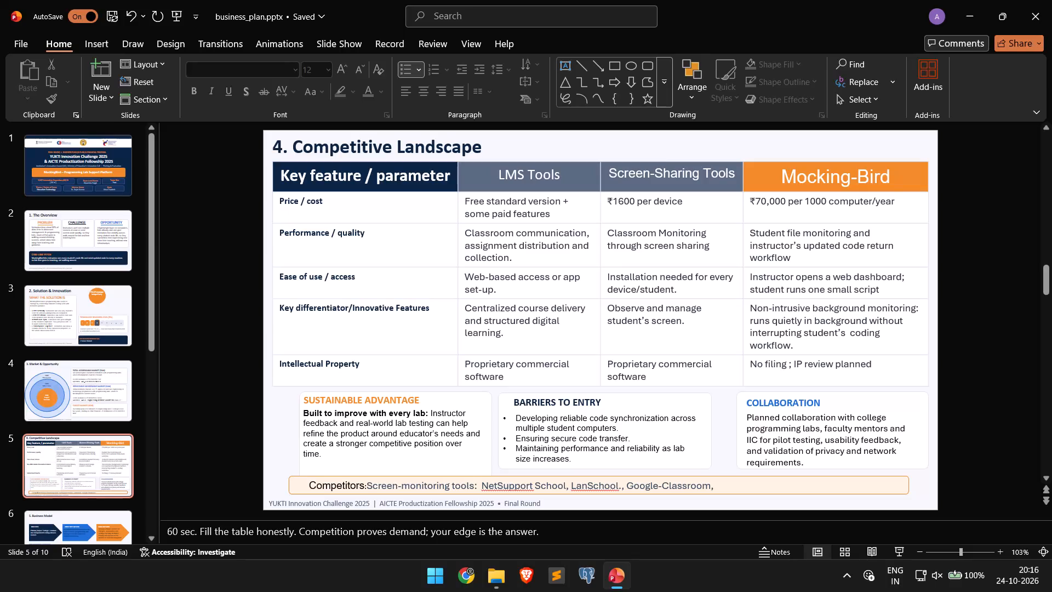
Review the slides of the business plan deck, including competitive landscape, business model, funding requirements, achievements, team and solution.
key(Down)
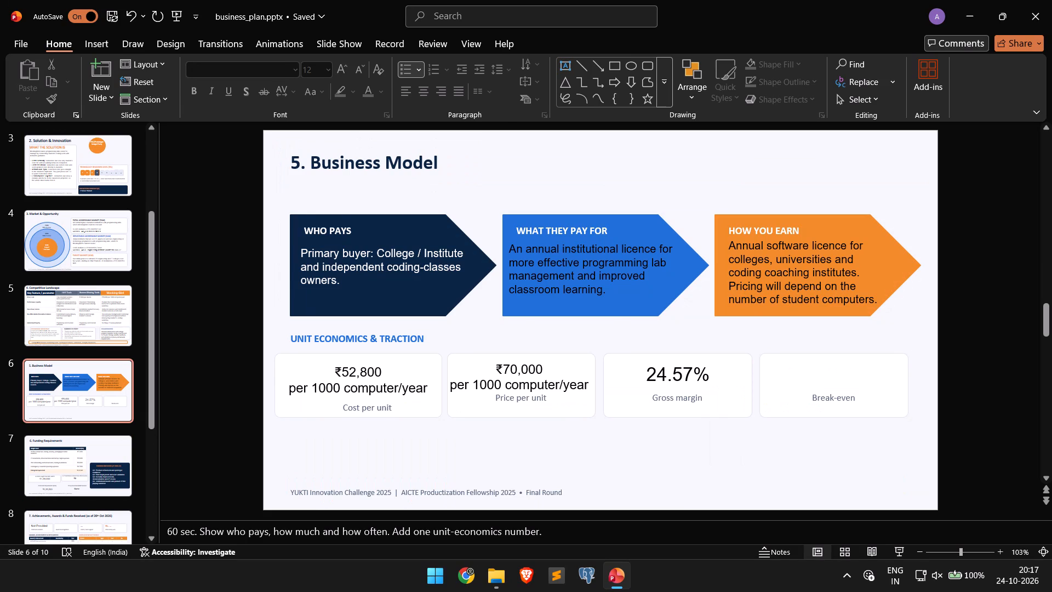
key(Down)
key(Down)
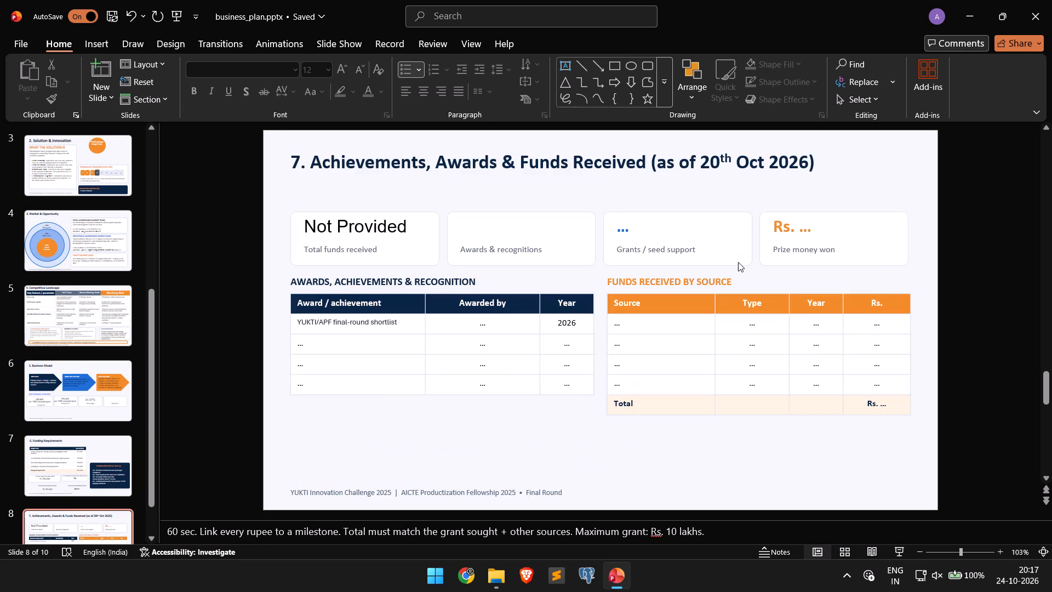
key(Up)
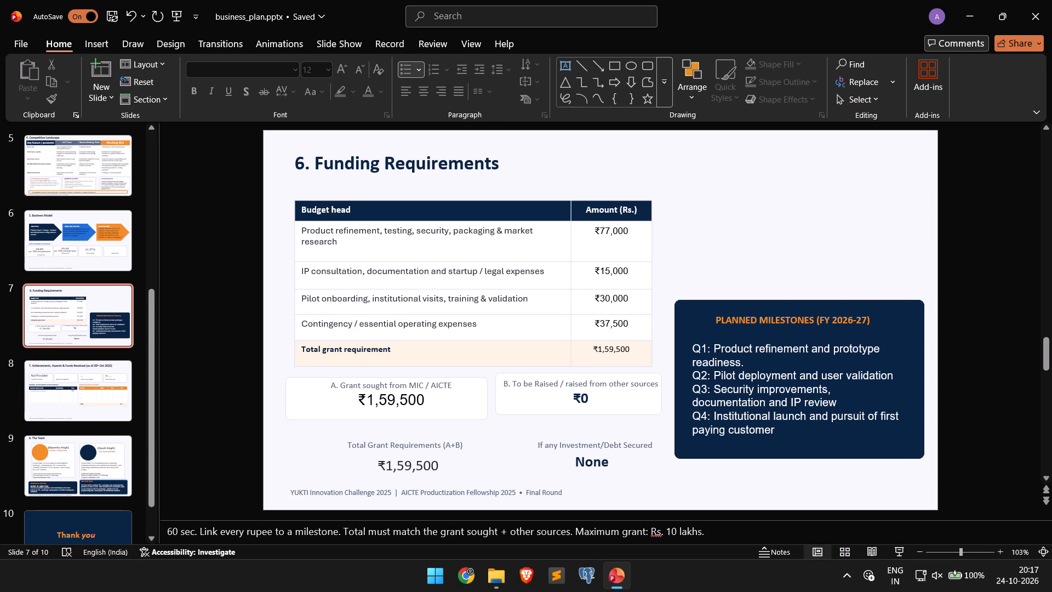
key(Down)
key(Down)
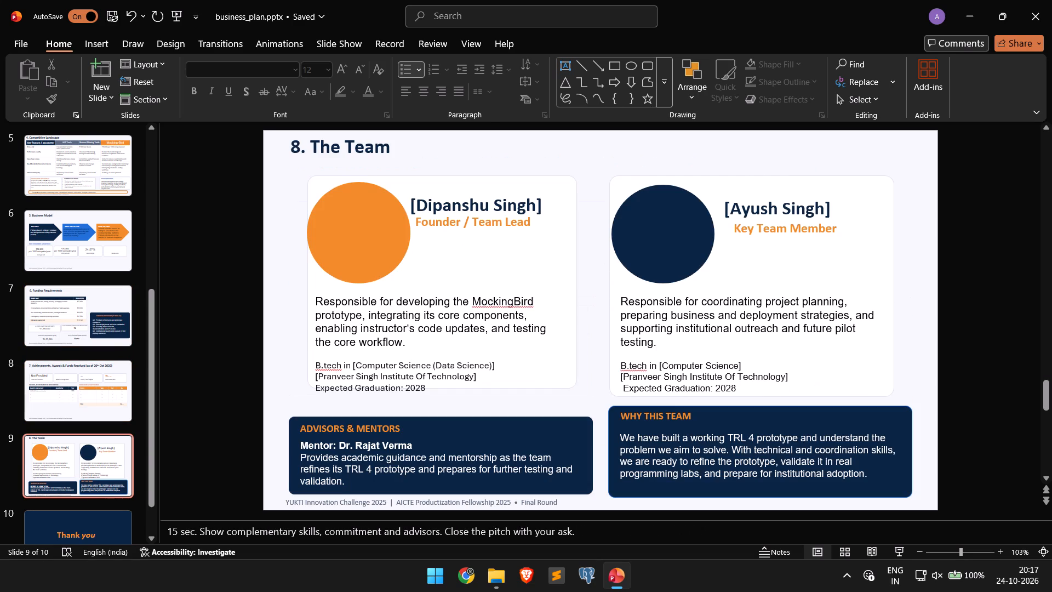
key(Up)
key(Up)
key(Up)
key(Up)
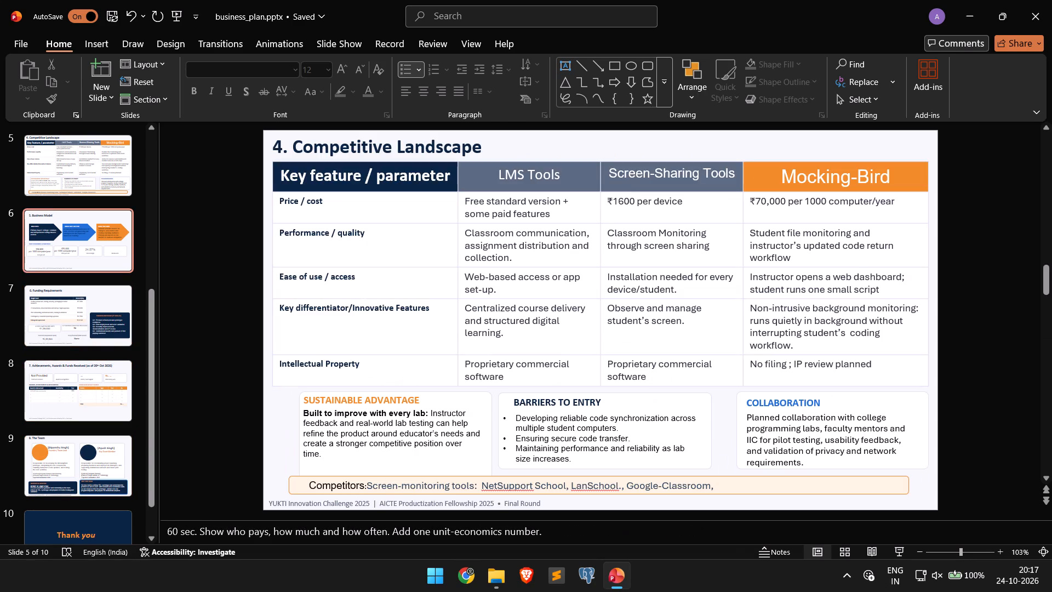
key(Up)
key(Up)
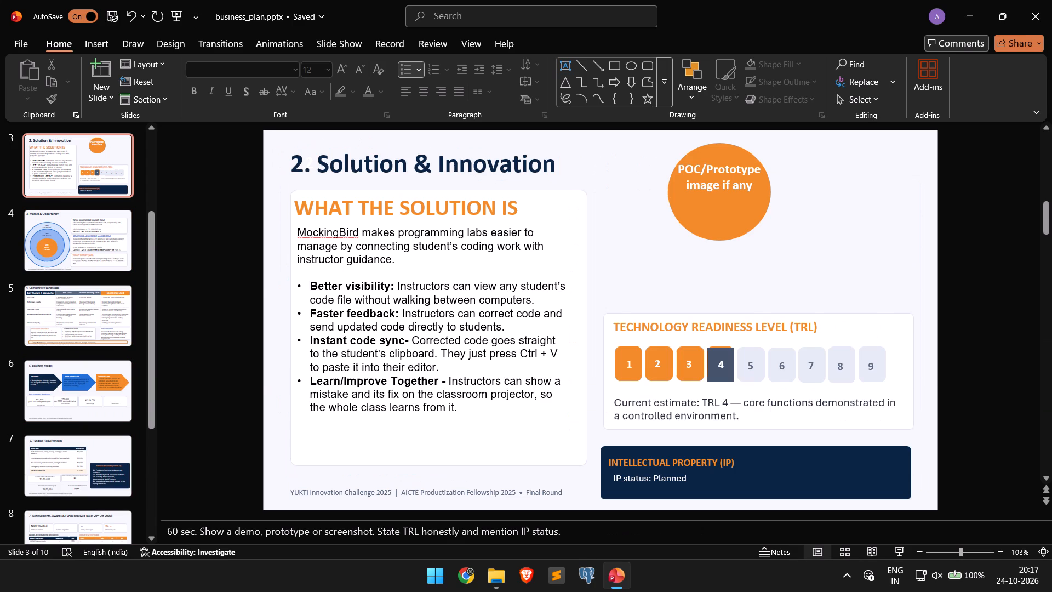
key(Up)
key(Up)
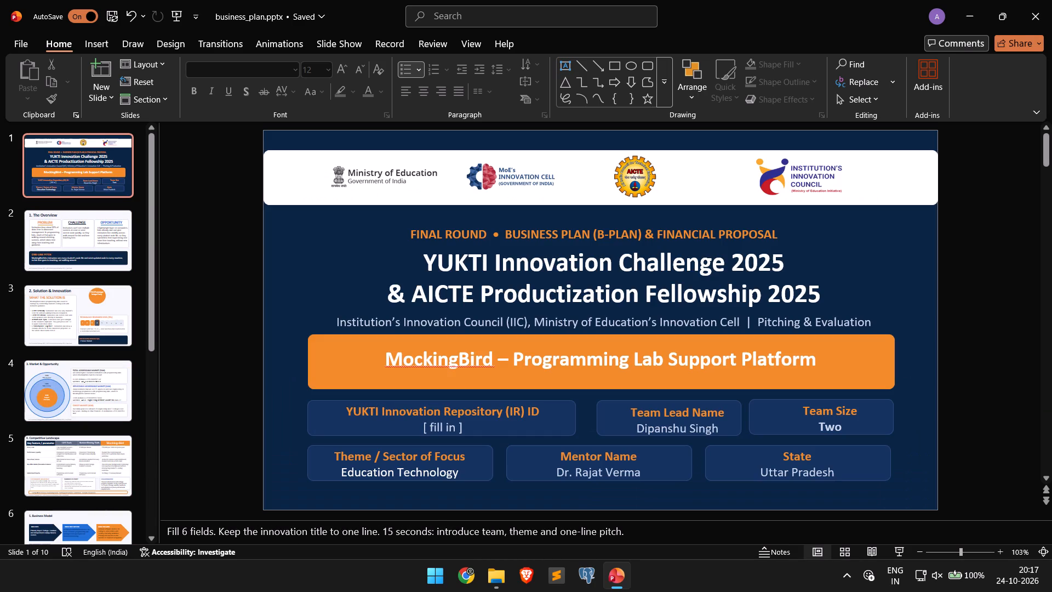
Open the recent document Funding-Propsal-IIC-MIC (1).docx from File Explorer and maximize its window.
click(500, 578)
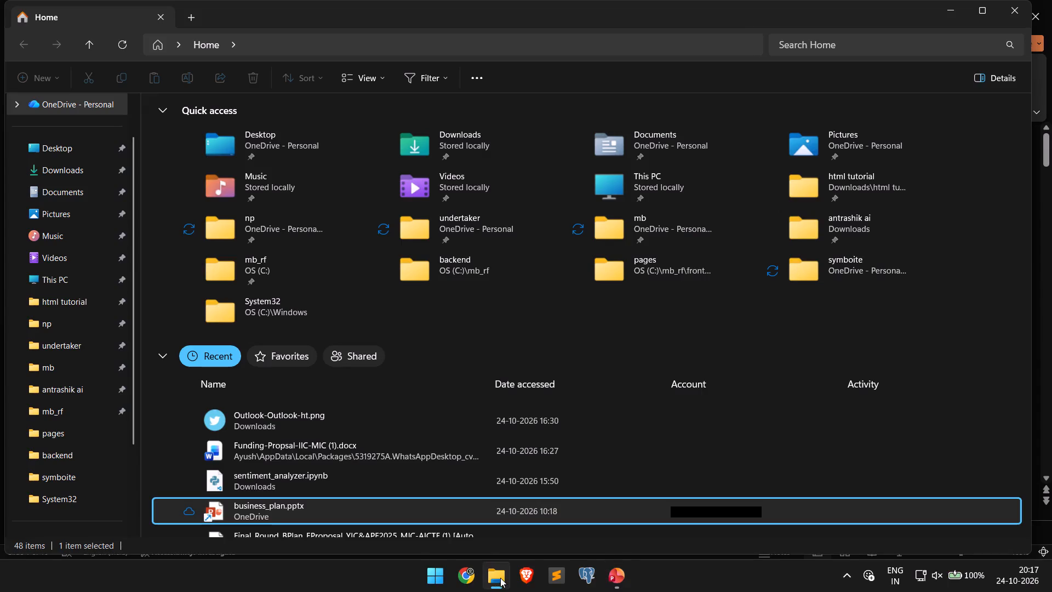
double_click(409, 447)
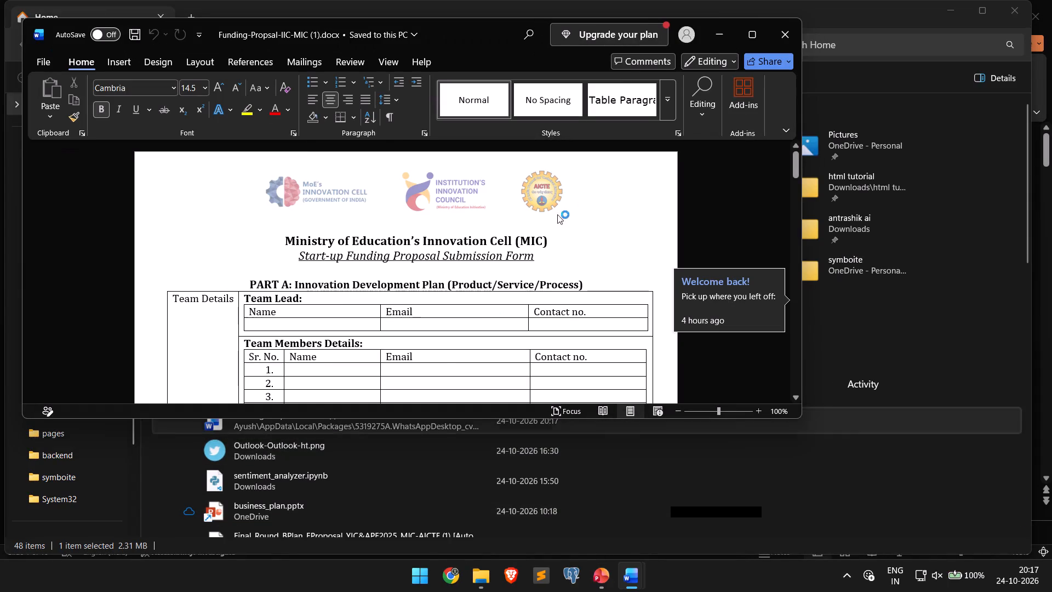
click(750, 36)
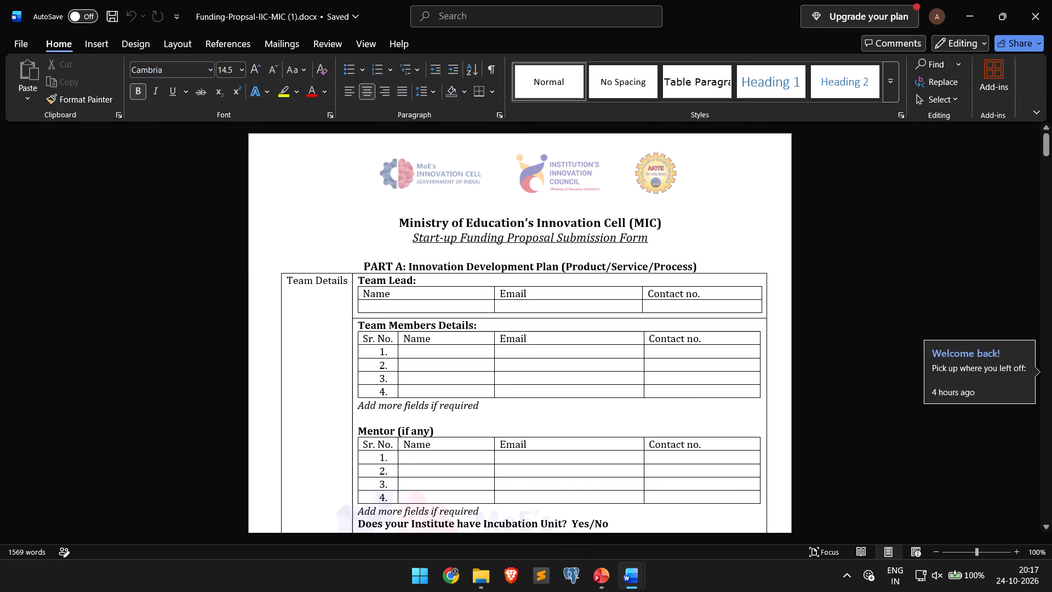
In the Innovation Domain/Sector answer, enclose Other emerging areas in double quotation marks and drop the final period.
scroll(819, 266, down, 6)
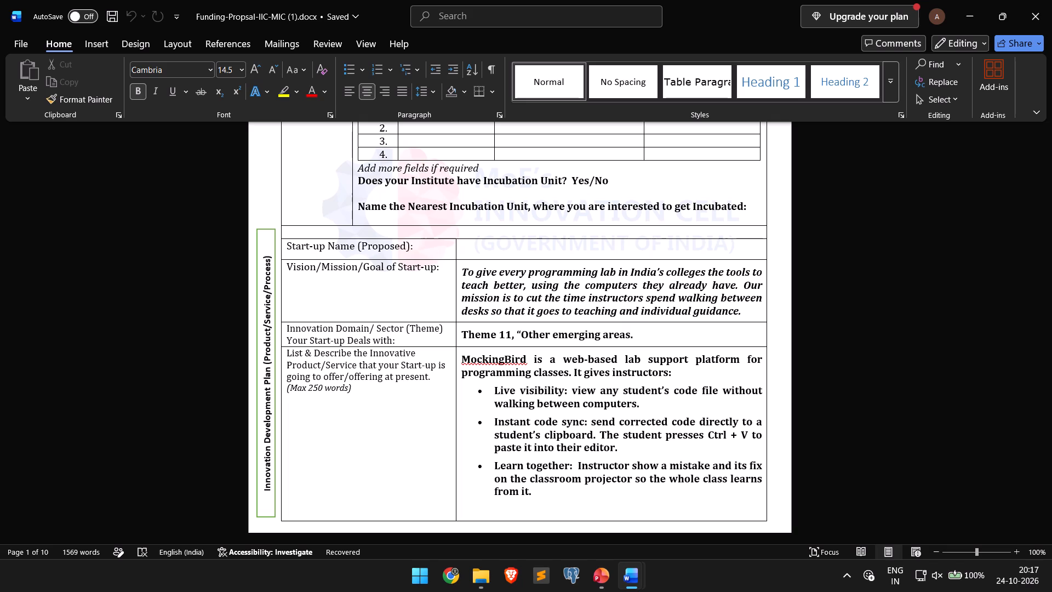
click(522, 335)
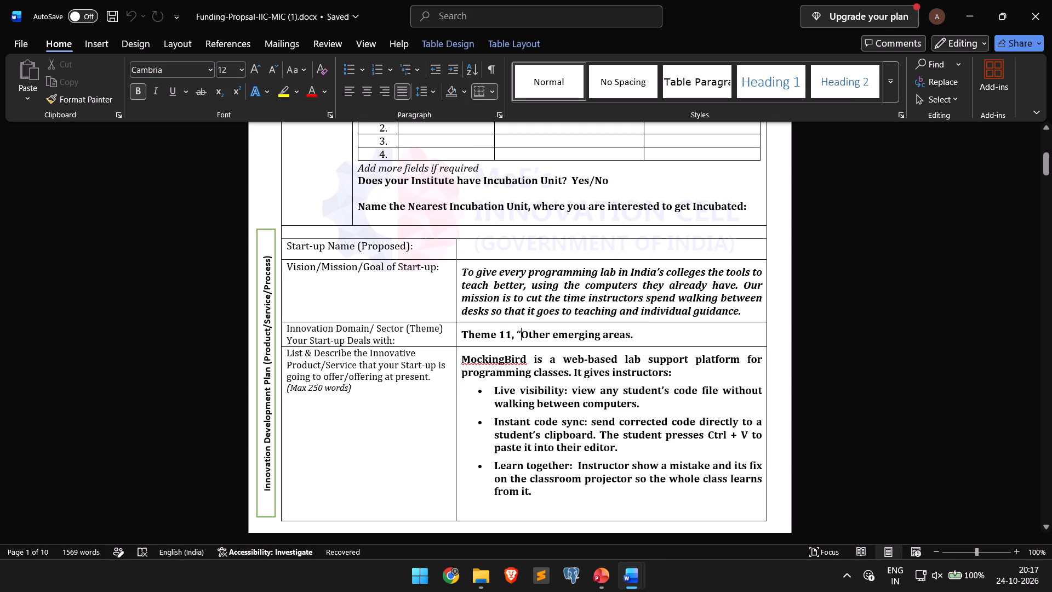
key(BackSpace)
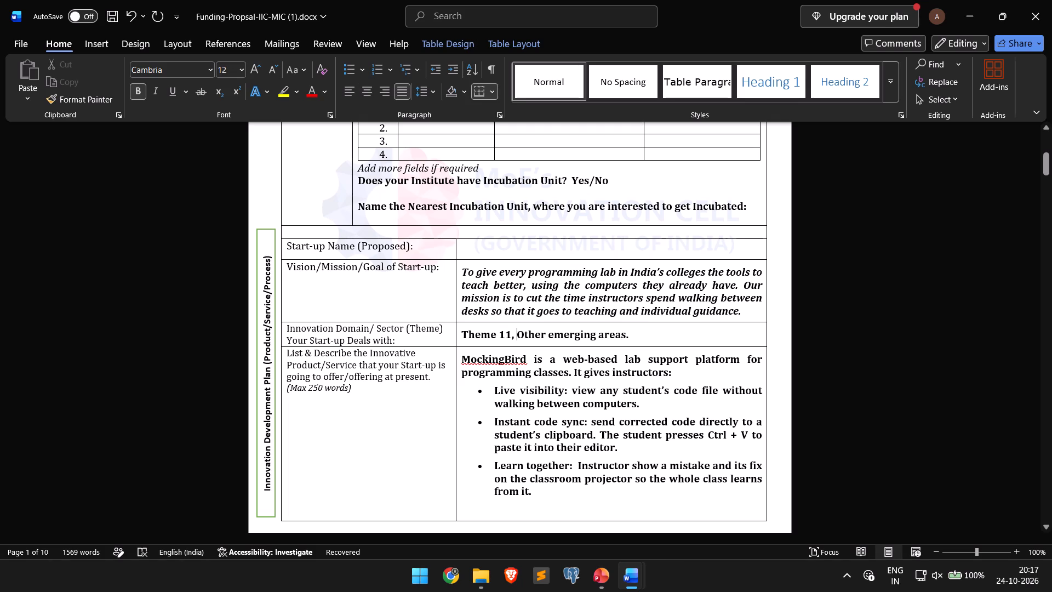
key(apostrophe)
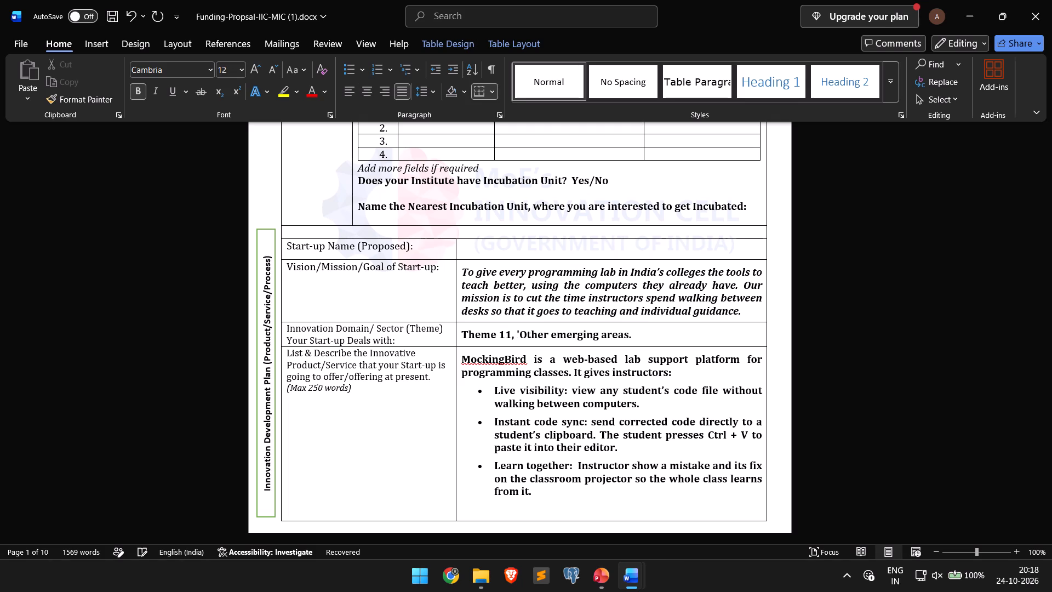
key(BackSpace)
key(shift+quotedbl)
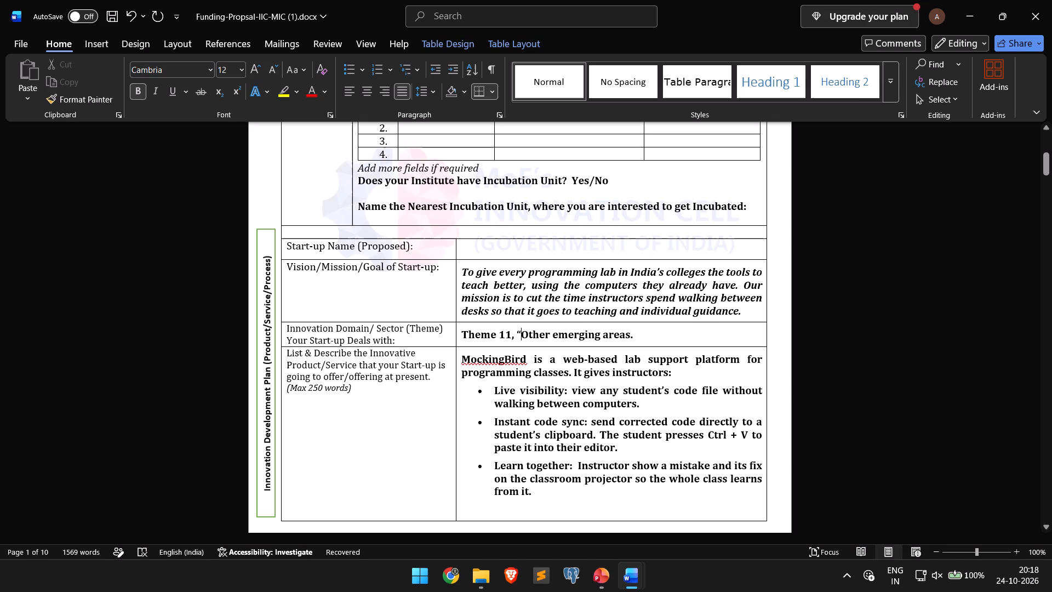
click(633, 336)
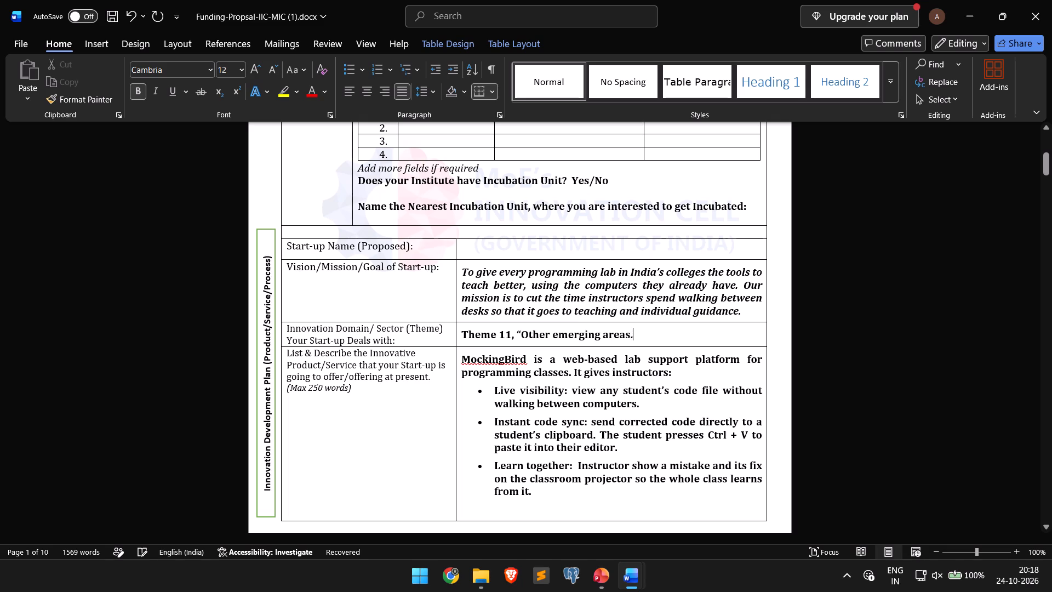
key(BackSpace)
key(shift+quotedbl)
click(810, 340)
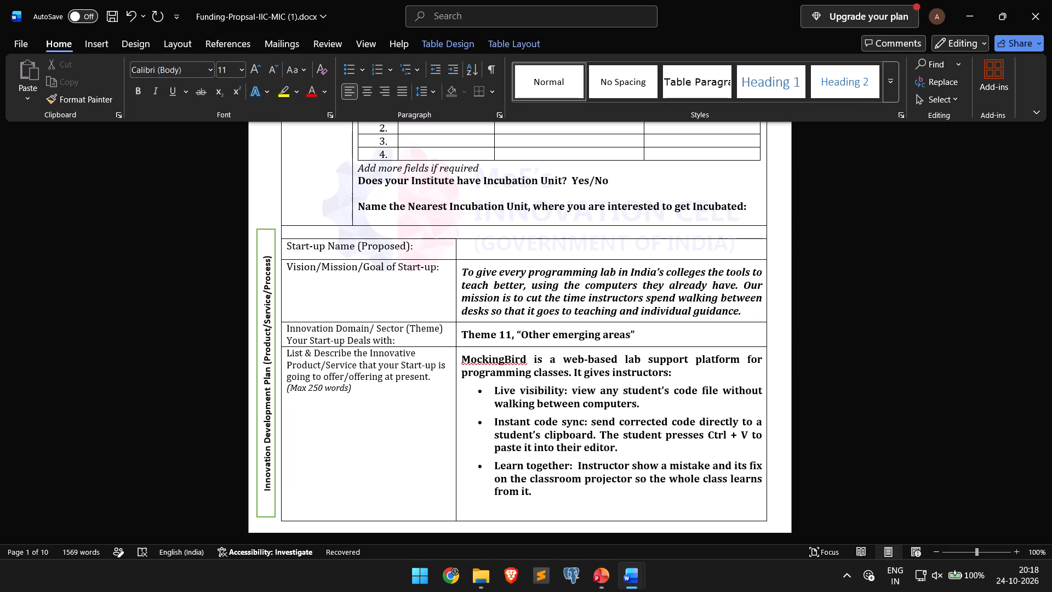
Delete "web-based" from the MockingBird product description so it reads "is a lab support platform".
click(619, 363)
key(BackSpace)
key(BackSpace)
key(BackSpace)
key(BackSpace)
key(BackSpace)
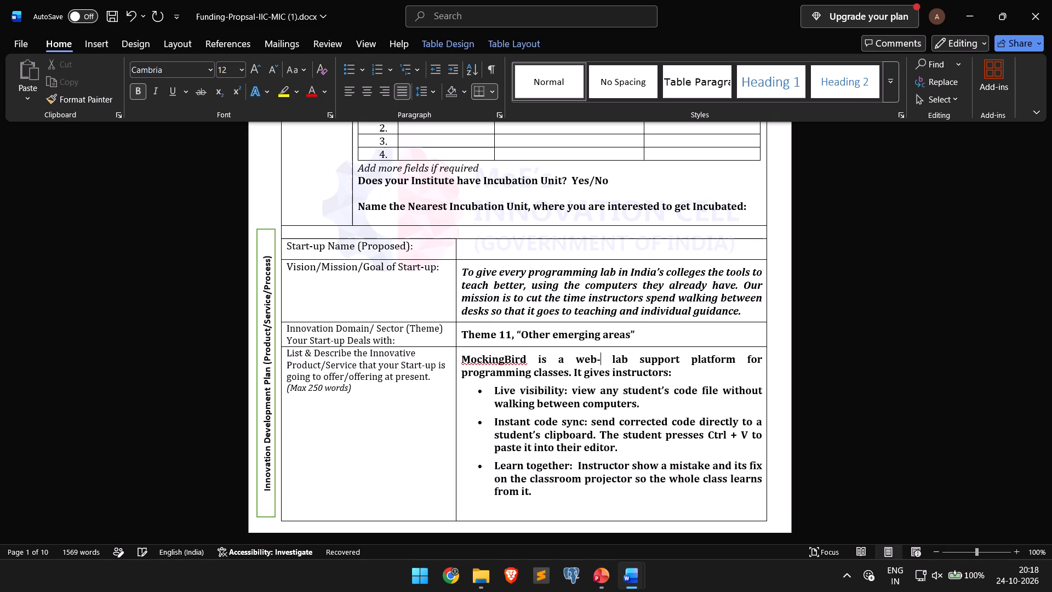
key(BackSpace)
key(BackSpace)
key(BackSpace)
key(BackSpace)
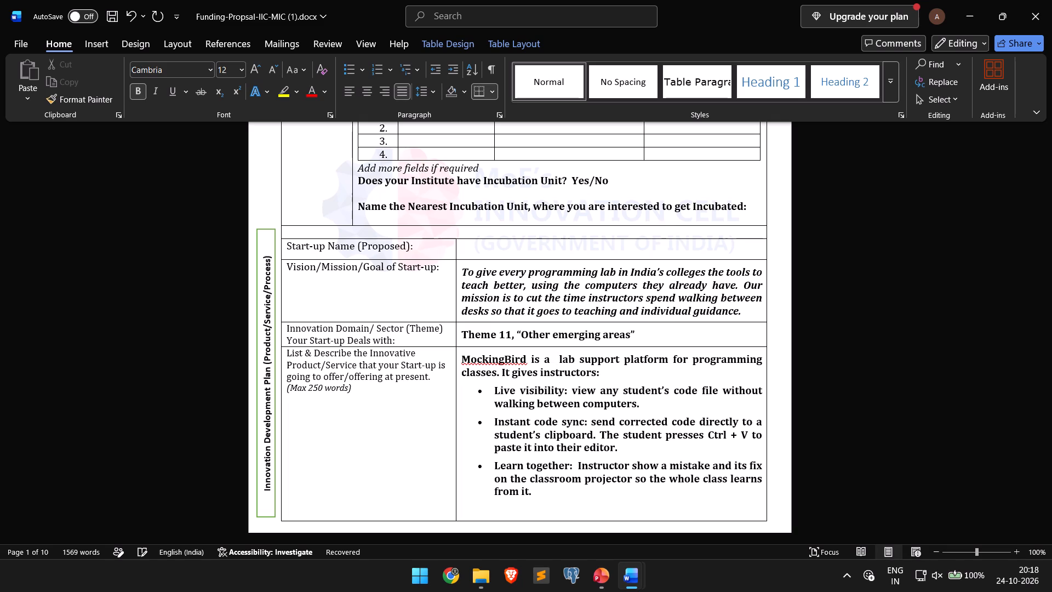
key(BackSpace)
key(0)
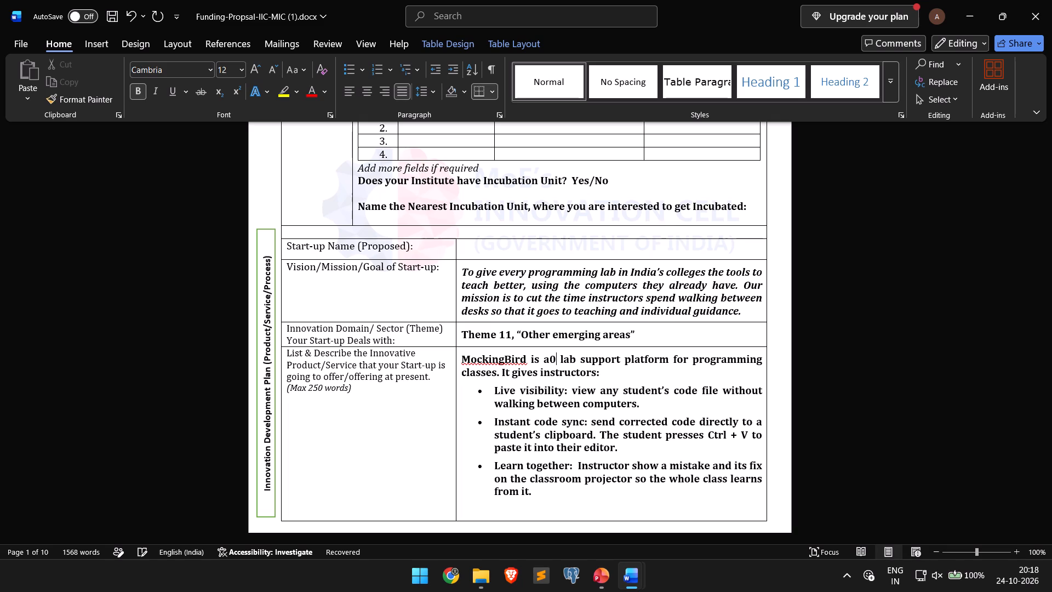
key(BackSpace)
key(Right)
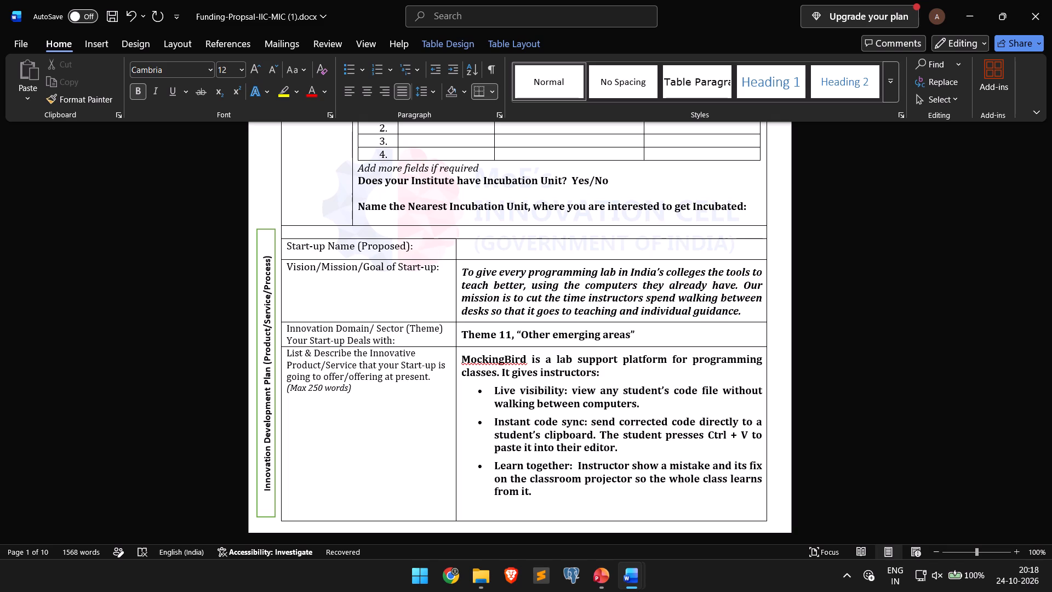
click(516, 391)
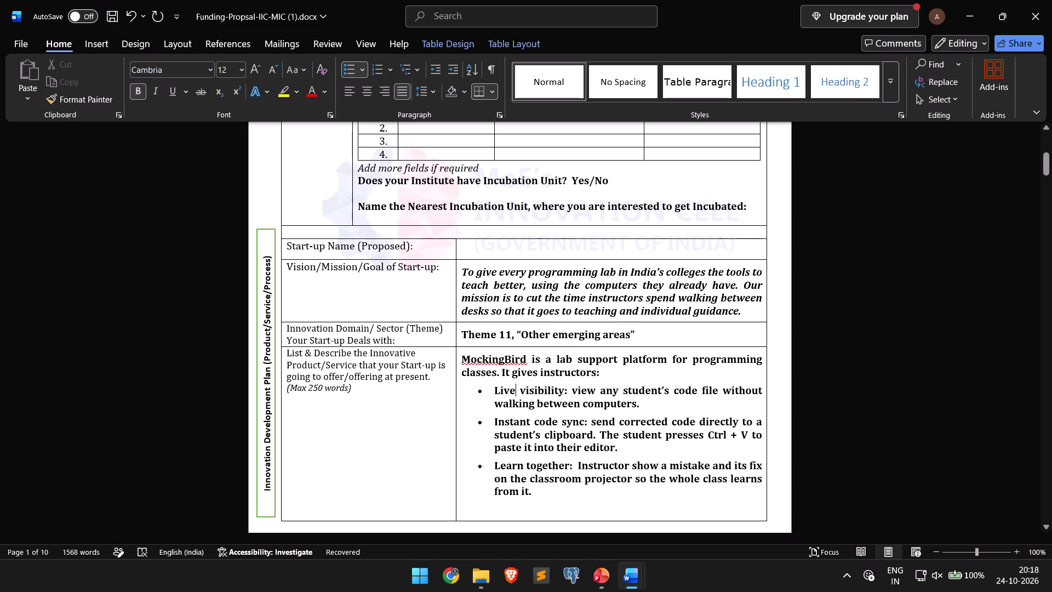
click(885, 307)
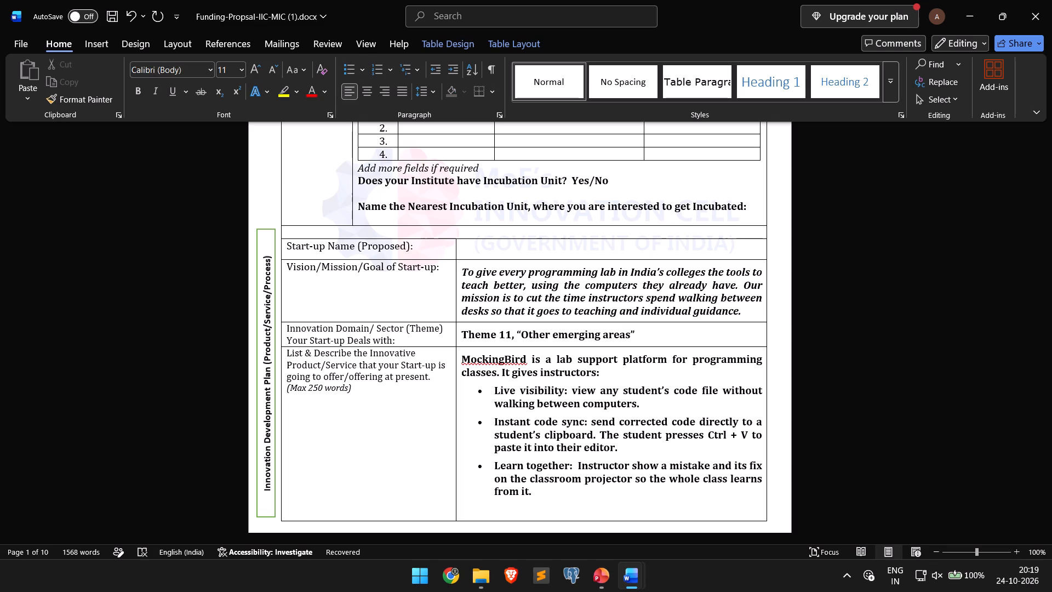
Delete "or heavy monitoring agents" from the Lightweight student file monitoring bullet in the uniqueness section.
scroll(885, 307, down, 7)
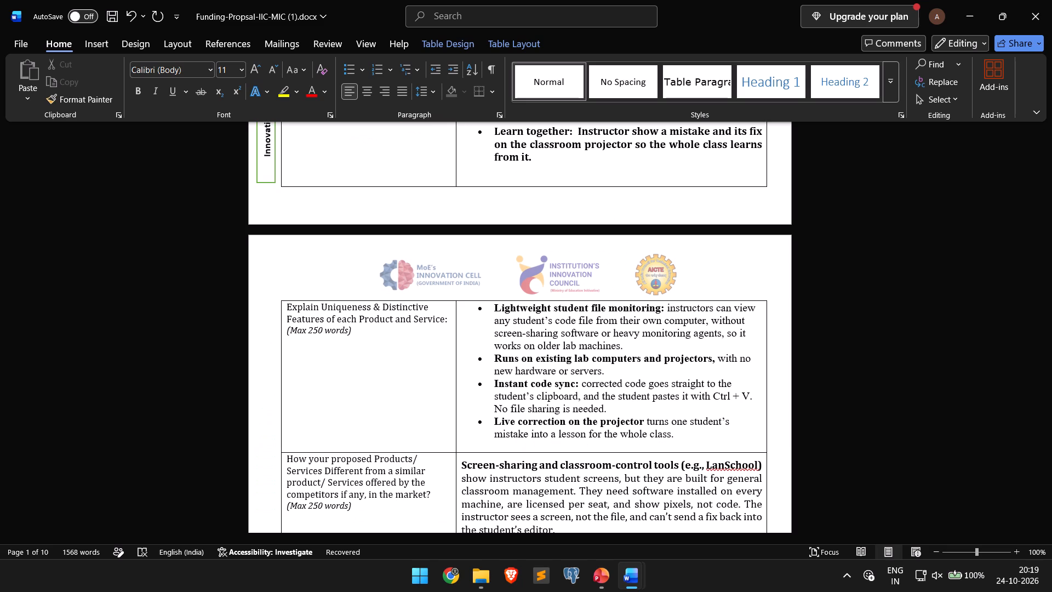
click(725, 335)
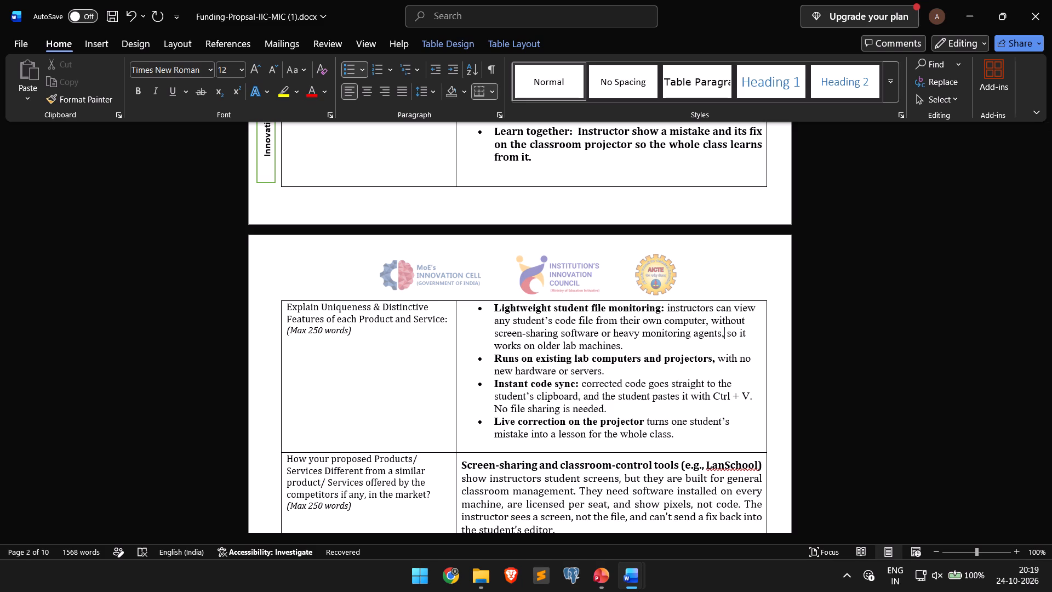
key(Left)
key(BackSpace)
key(BackSpace)
key(BackSpace)
key(BackSpace)
key(BackSpace)
key(BackSpace)
key(BackSpace)
key(BackSpace)
key(BackSpace)
key(BackSpace)
key(BackSpace)
key(BackSpace)
key(BackSpace)
key(BackSpace)
key(BackSpace)
key(BackSpace)
key(BackSpace)
key(BackSpace)
key(BackSpace)
key(BackSpace)
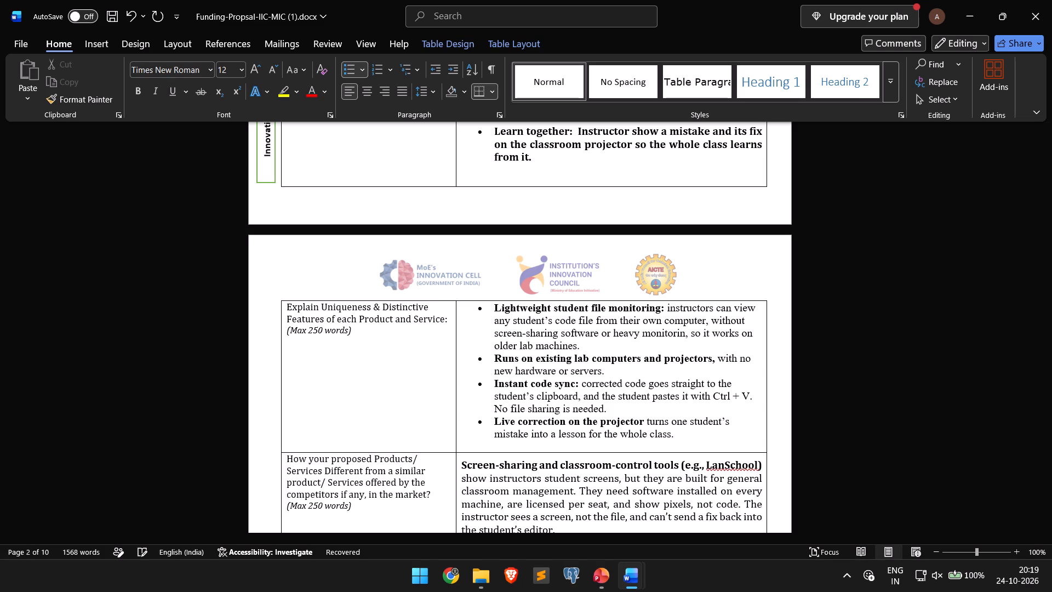
key(BackSpace)
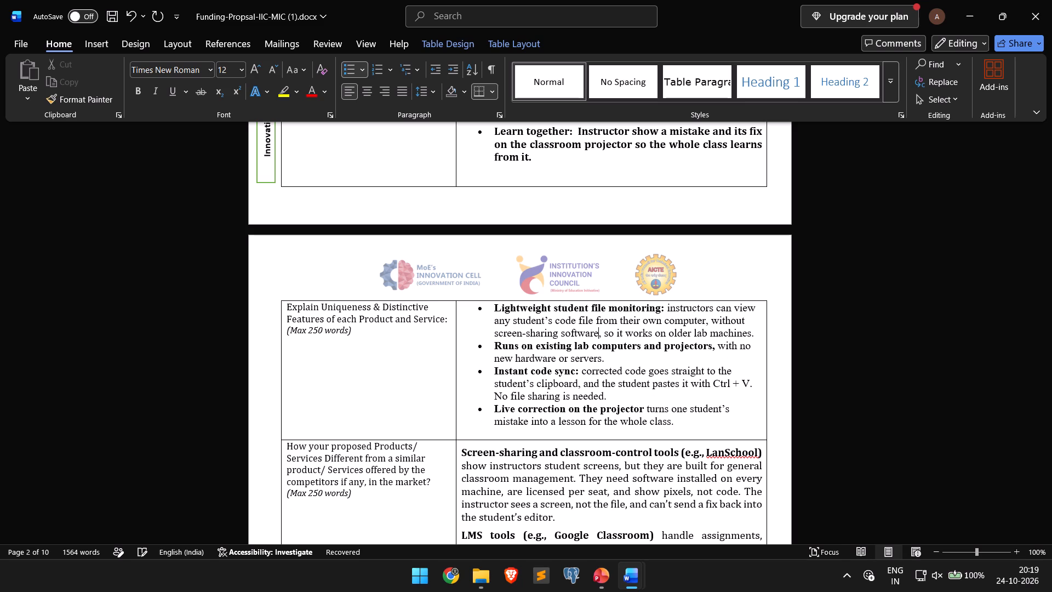
click(916, 316)
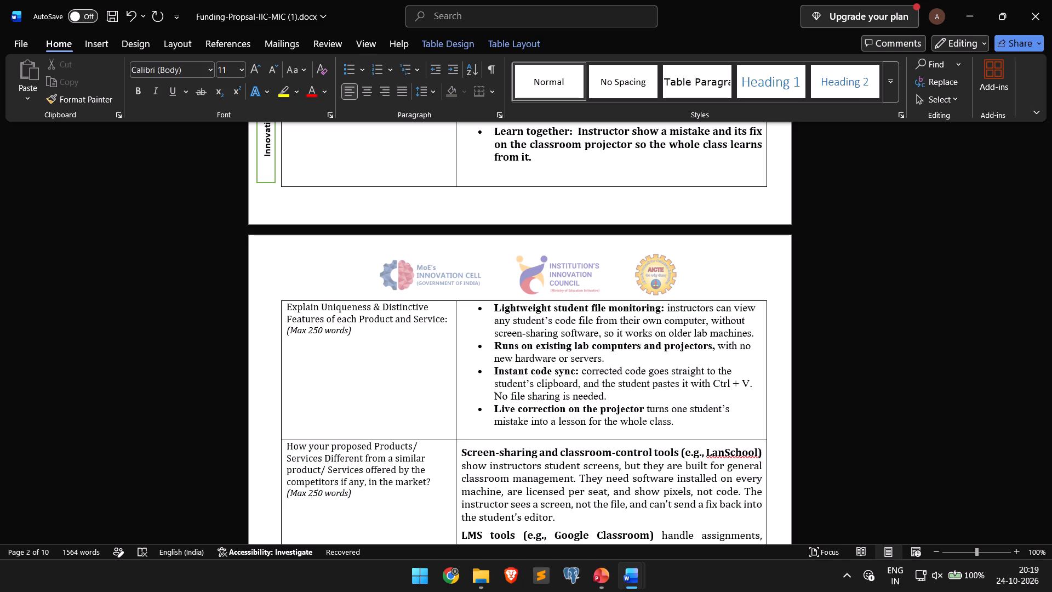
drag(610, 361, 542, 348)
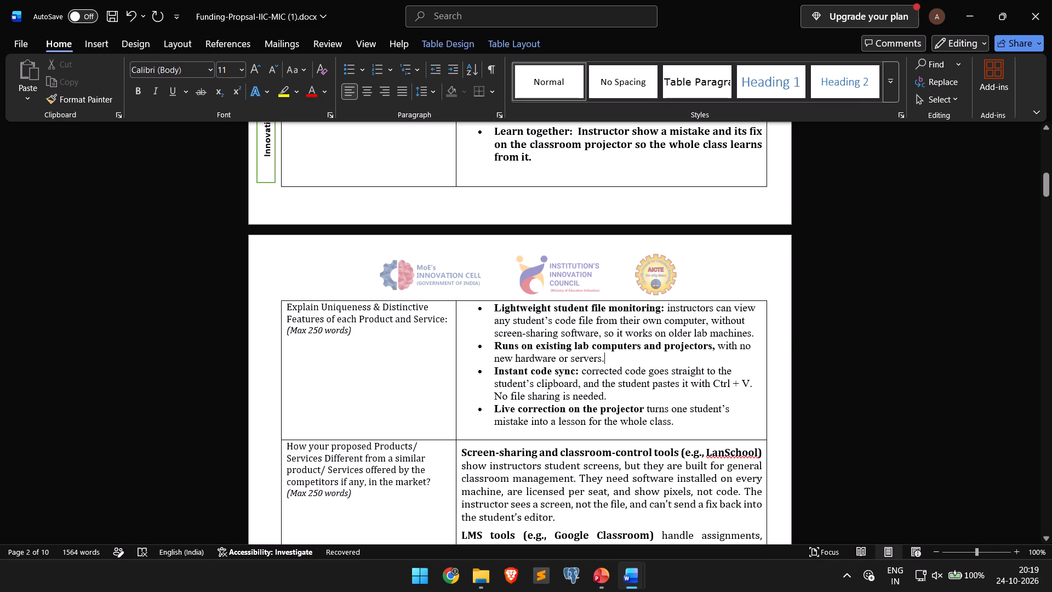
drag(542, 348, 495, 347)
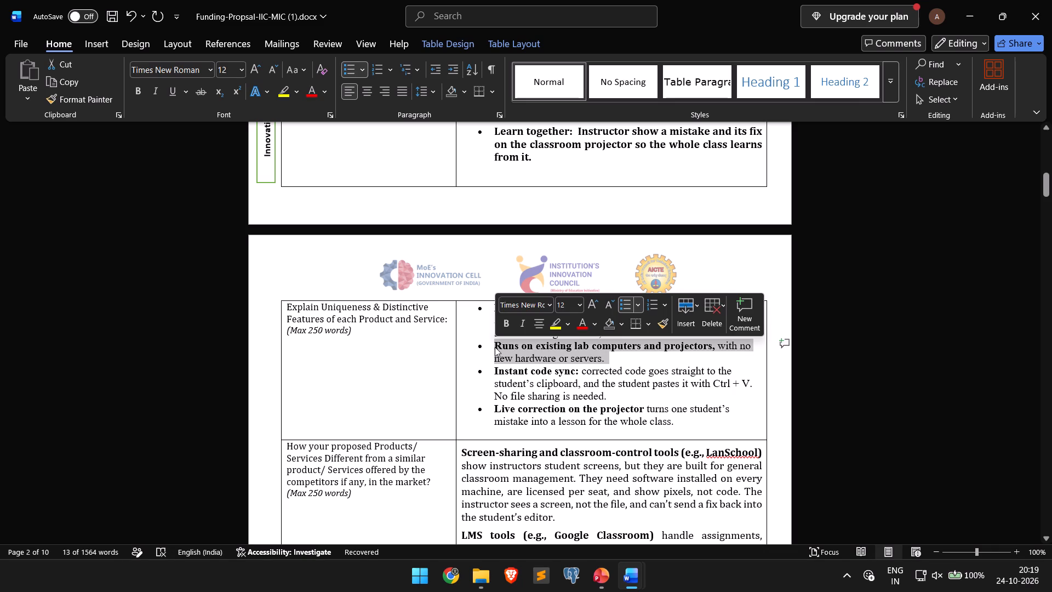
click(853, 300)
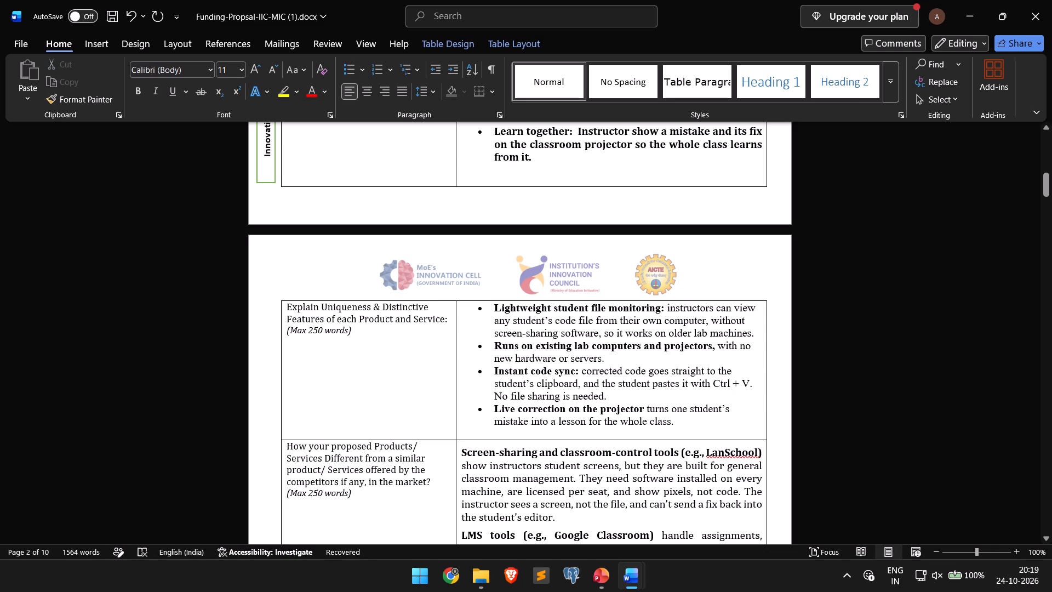
Remove bold from "Runs on existing lab computers and projectors," in the second uniqueness bullet.
drag(716, 345, 502, 340)
click(513, 316)
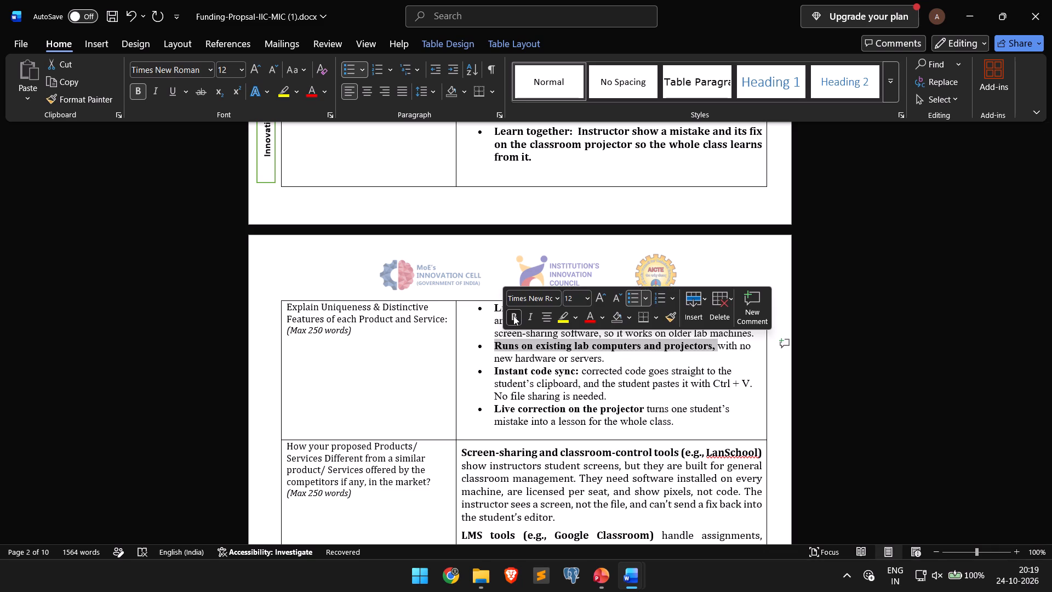
click(850, 318)
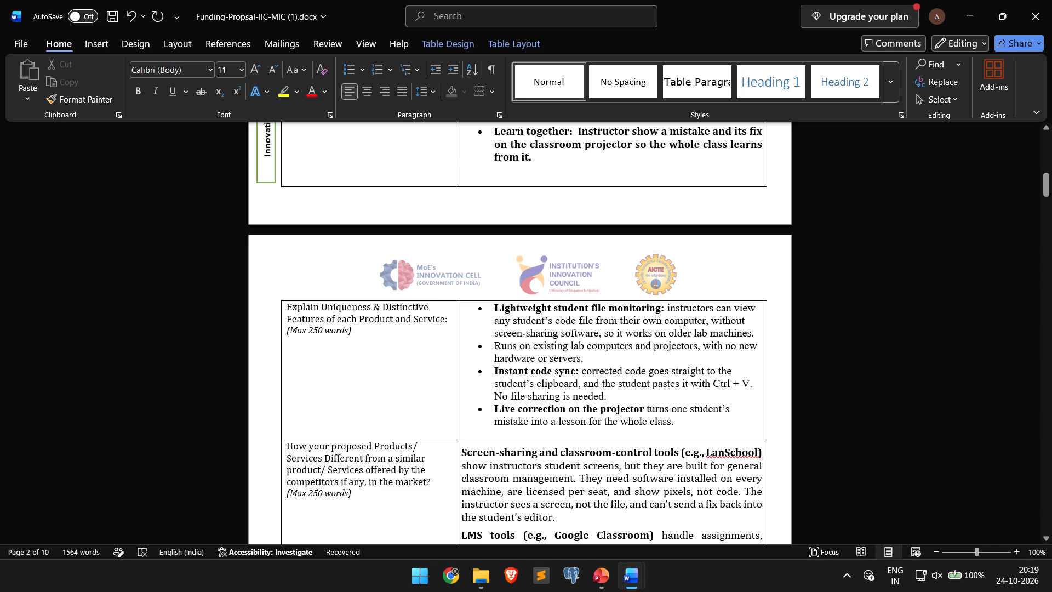
Remove the empty line after "they code." at the end of the competitor comparison answer.
click(821, 342)
click(865, 354)
scroll(865, 354, down, 2)
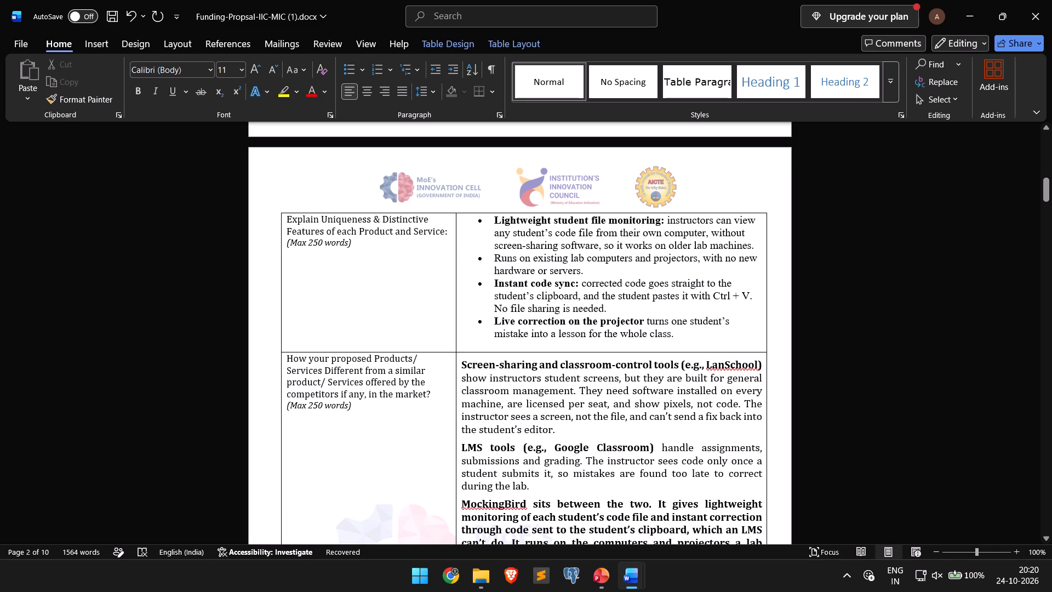
scroll(865, 354, down, 1)
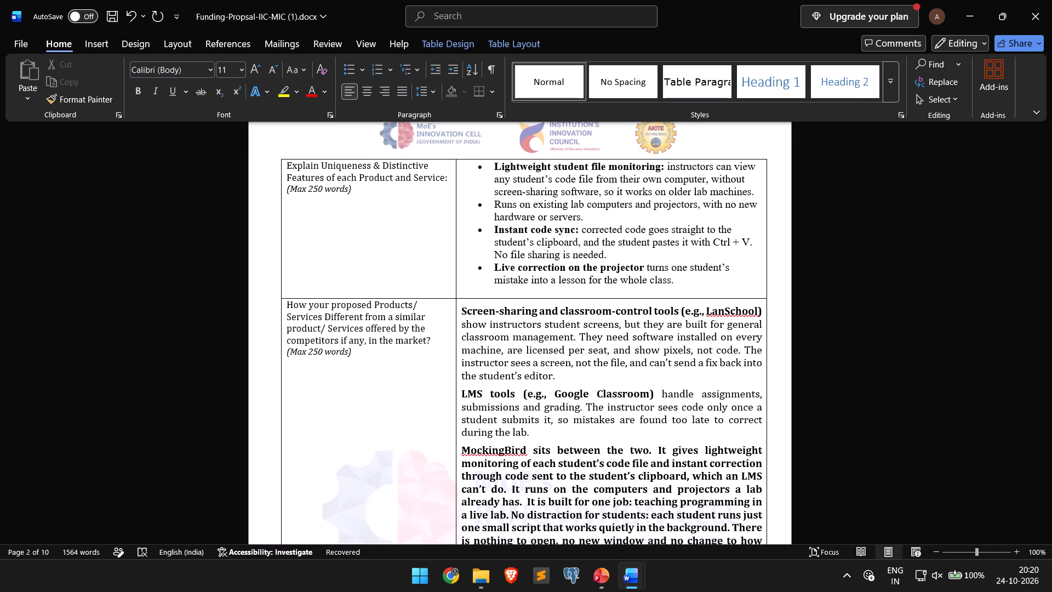
scroll(865, 354, down, 1)
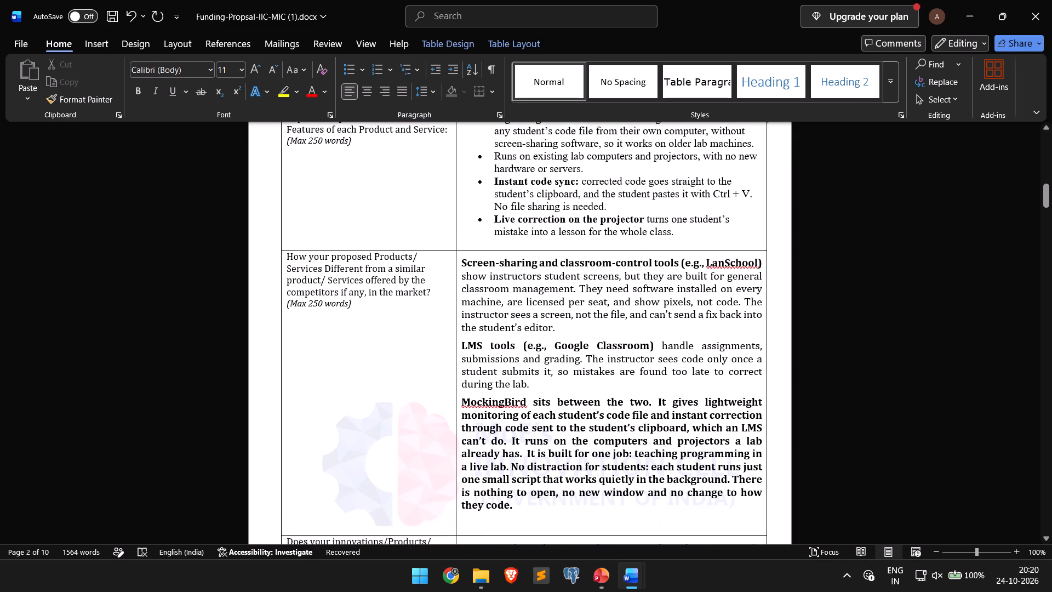
scroll(865, 354, down, 1)
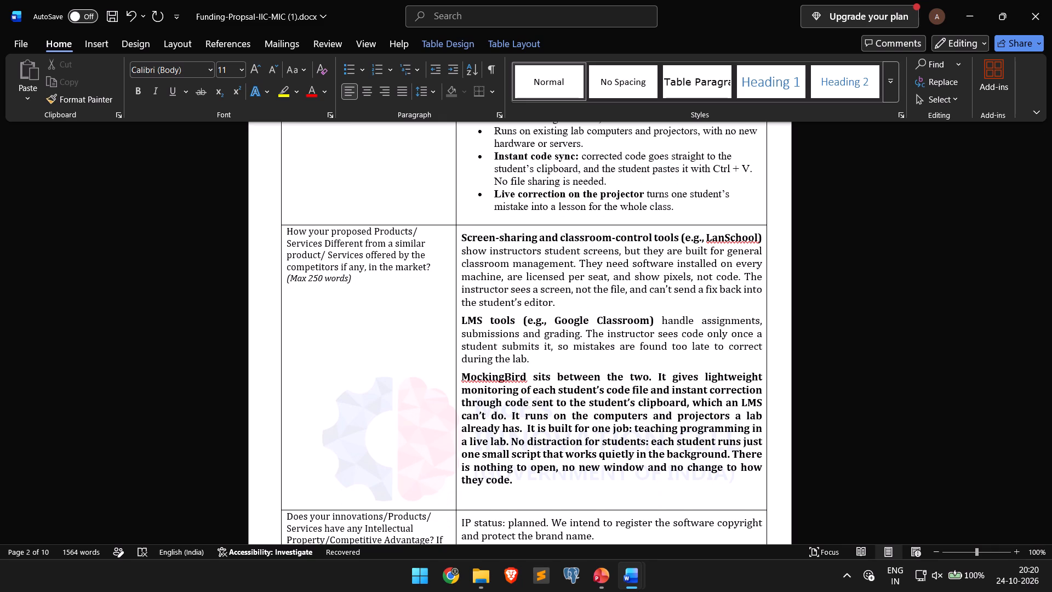
scroll(865, 354, down, 1)
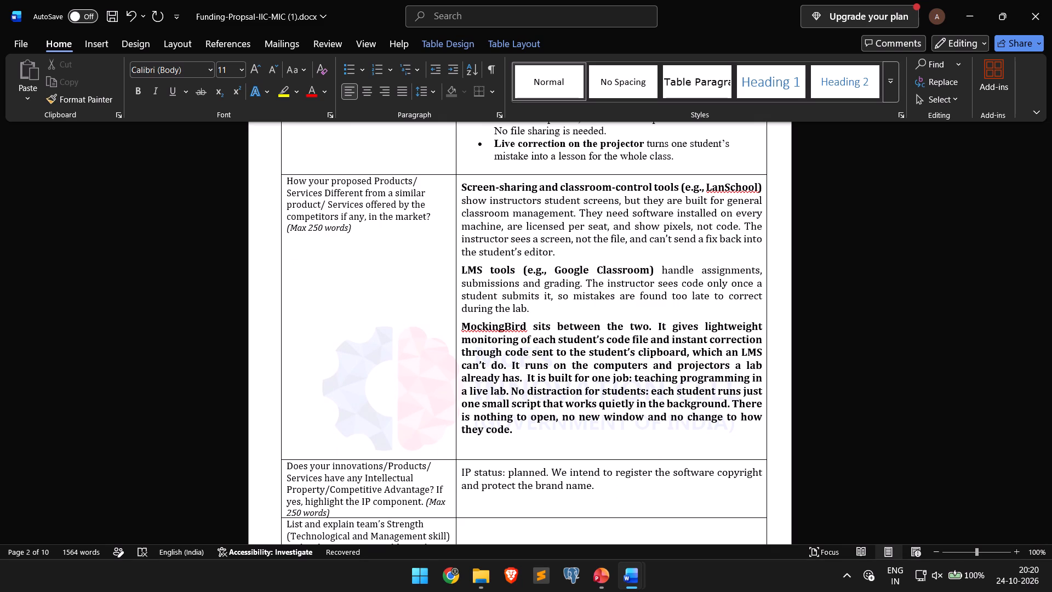
click(573, 446)
key(BackSpace)
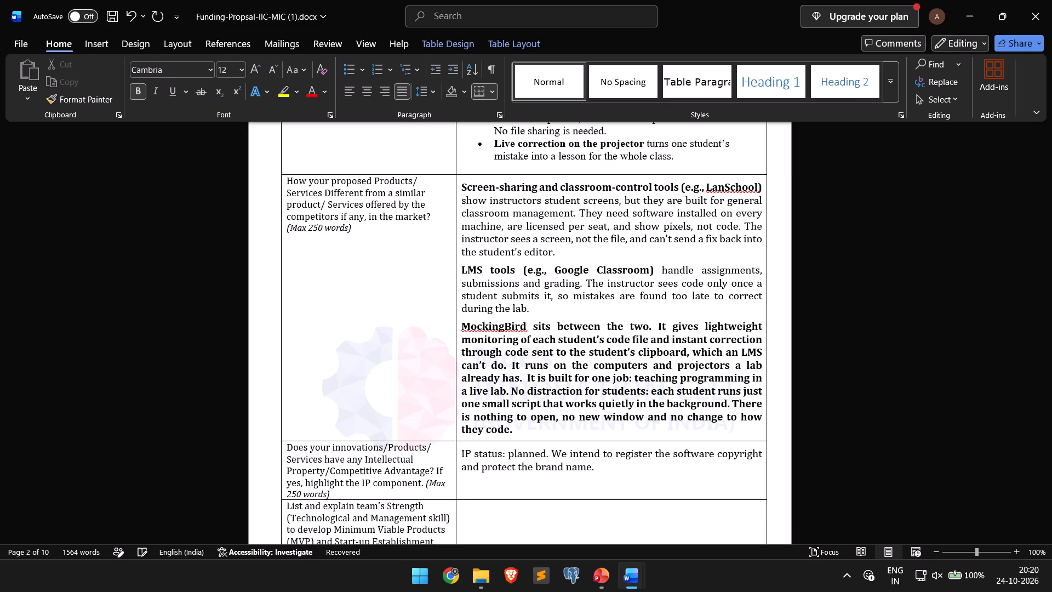
Review the remaining Part A answers on IP, team strength, TRL stage and achievements through to the start of Part B.
scroll(573, 446, down, 1)
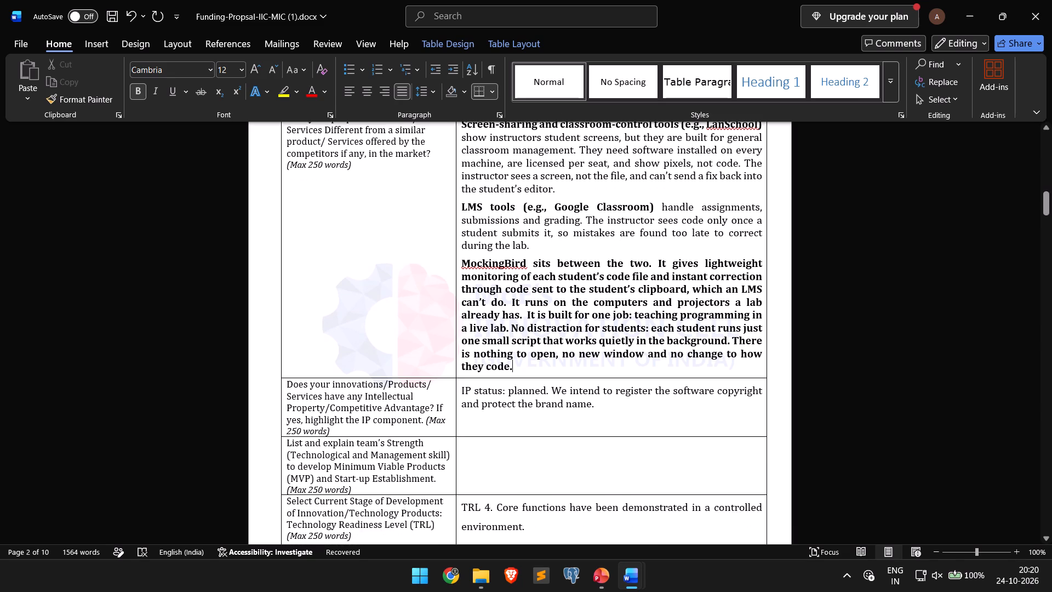
scroll(573, 446, down, 1)
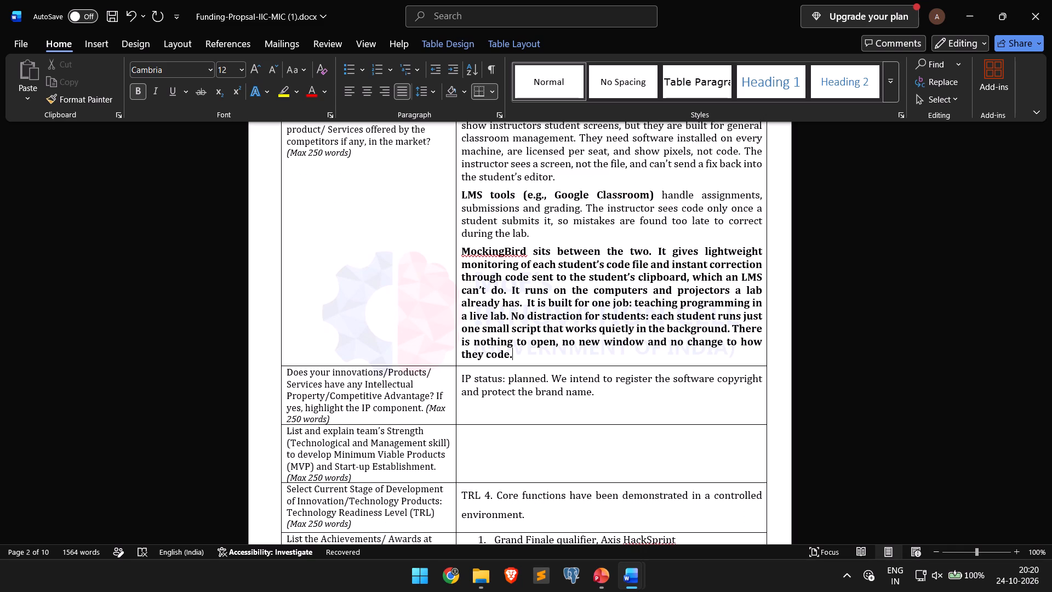
scroll(573, 446, down, 2)
ctrl+scroll(573, 446, up, 1)
ctrl+scroll(573, 446, down, 1)
scroll(573, 446, down, 1)
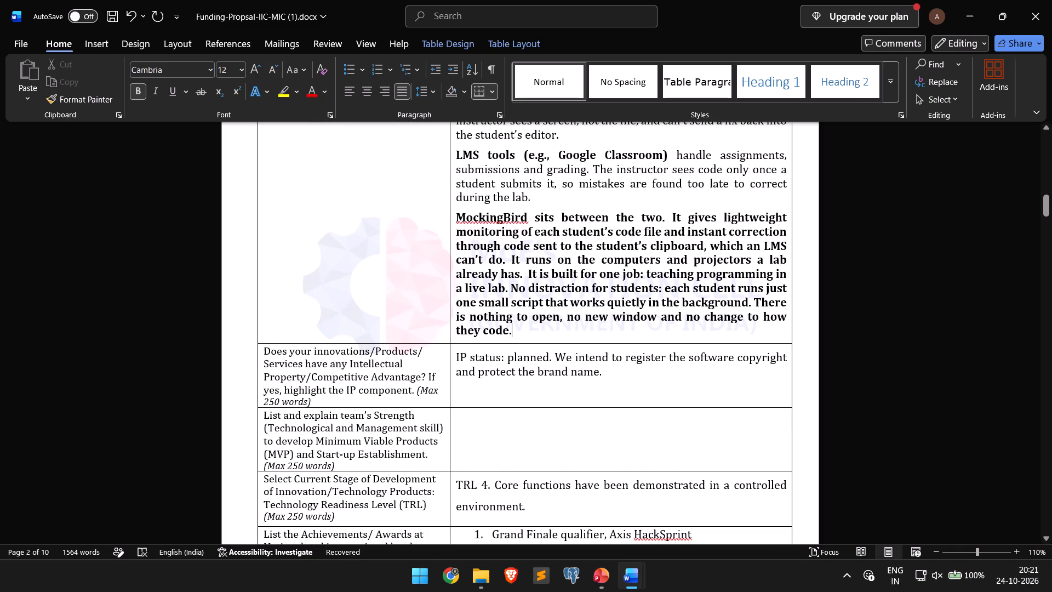
scroll(573, 446, down, 1)
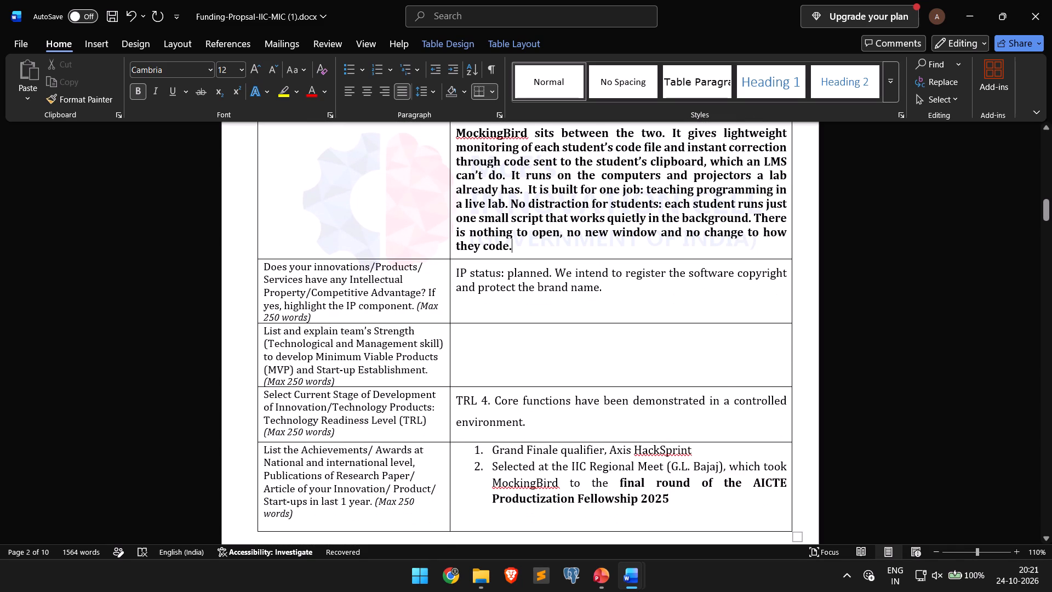
scroll(788, 376, down, 2)
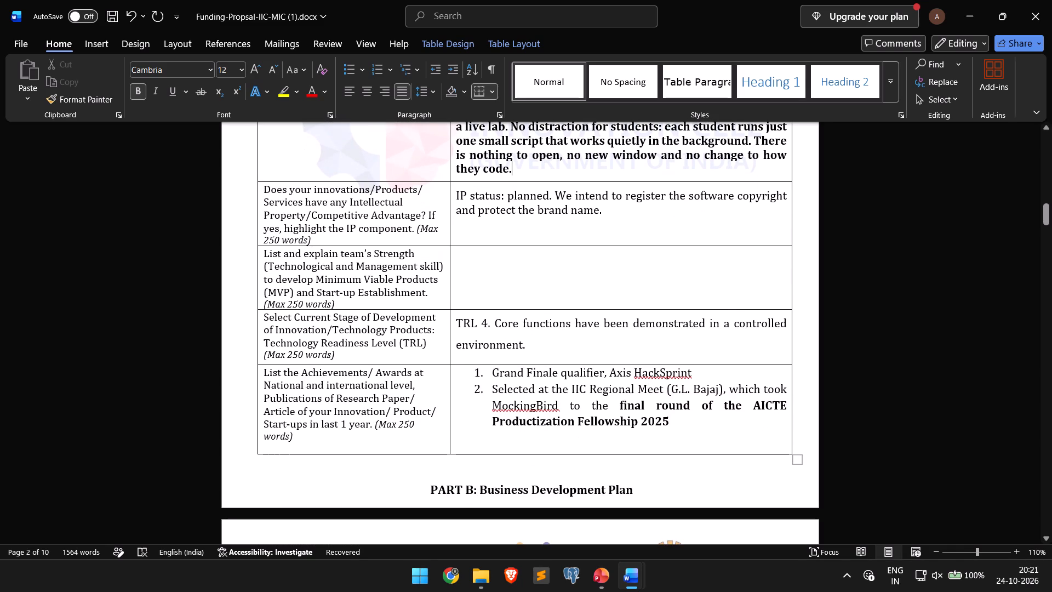
click(876, 354)
ctrl+scroll(876, 354, down, 2)
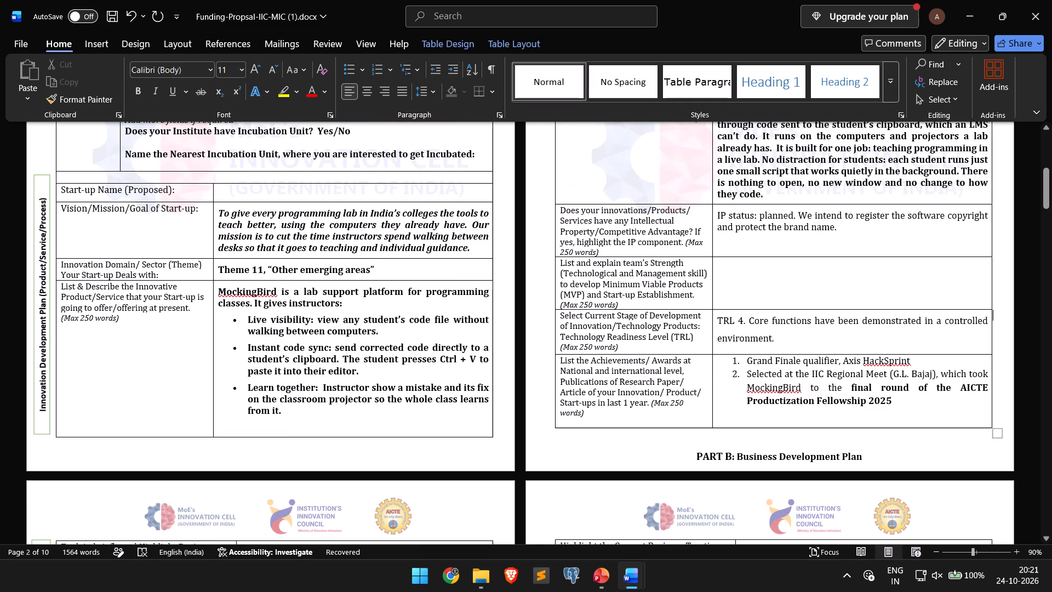
ctrl+scroll(876, 354, up, 1)
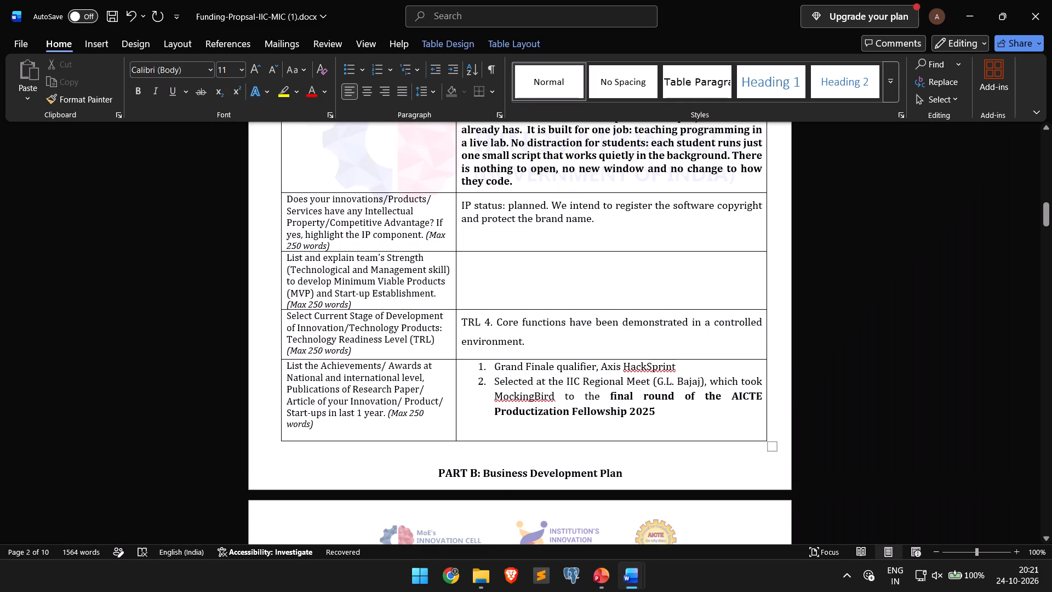
scroll(876, 354, down, 5)
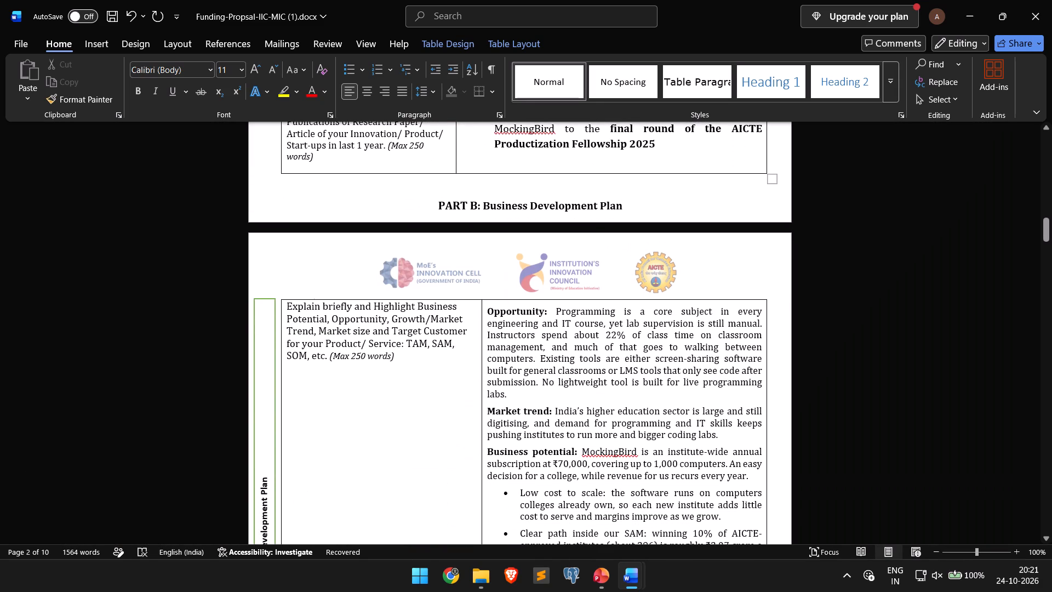
Turn on the computer's mobile hotspot and return to the proposal document.
click(950, 591)
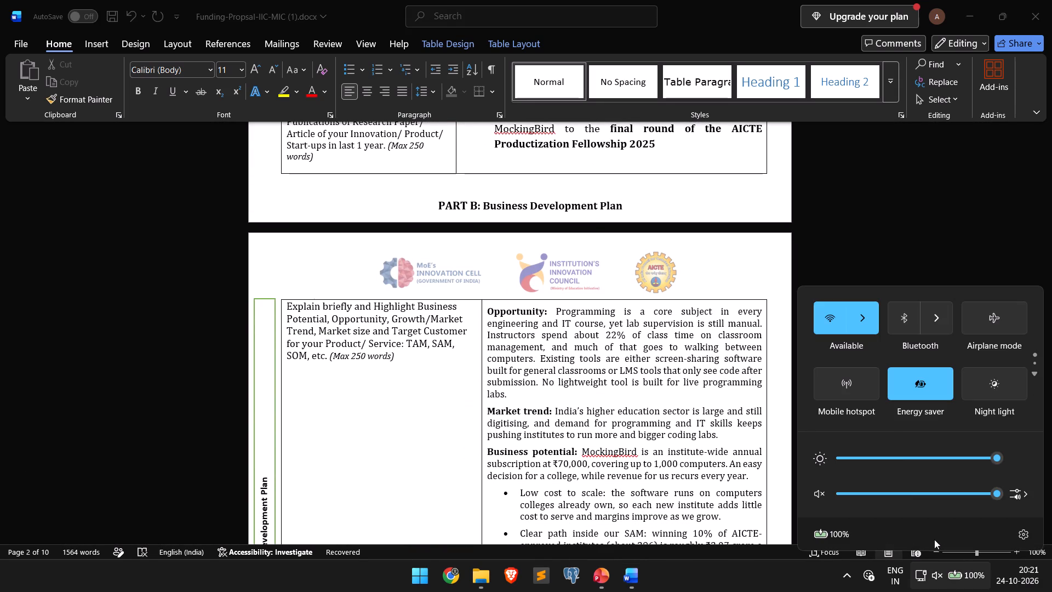
click(846, 392)
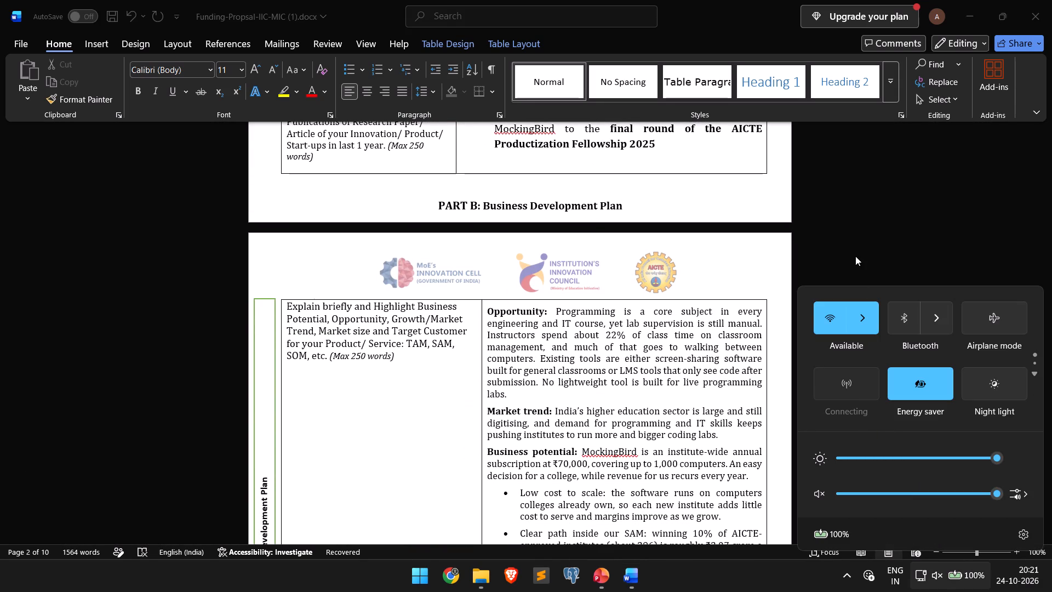
click(855, 256)
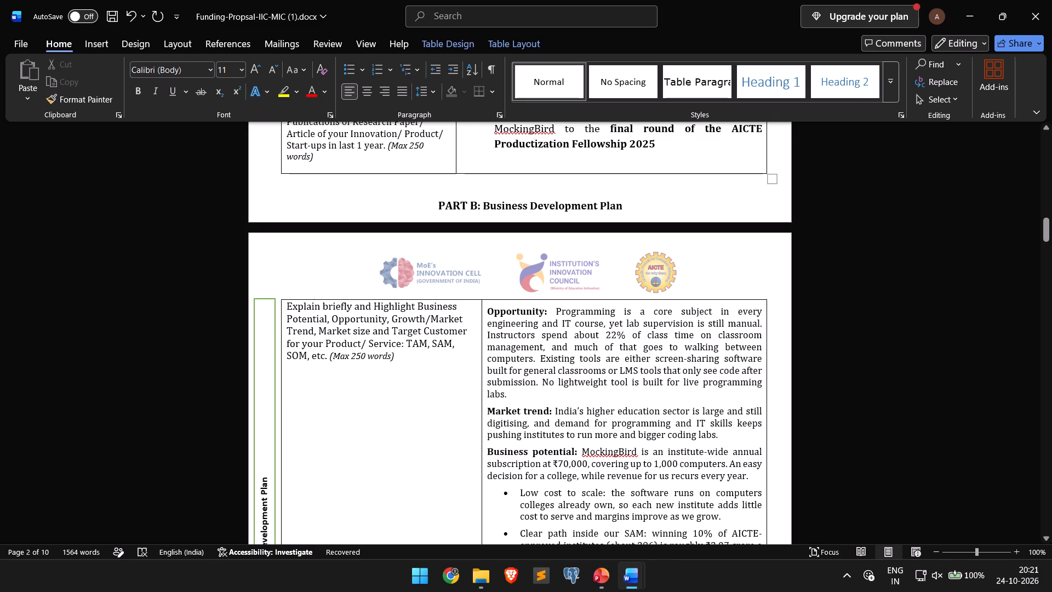
Delete "An easy decision for a college, while revenue for us recurs every year." from the Business potential paragraph, ending it with "1,000 computers.".
click(876, 445)
scroll(876, 445, down, 2)
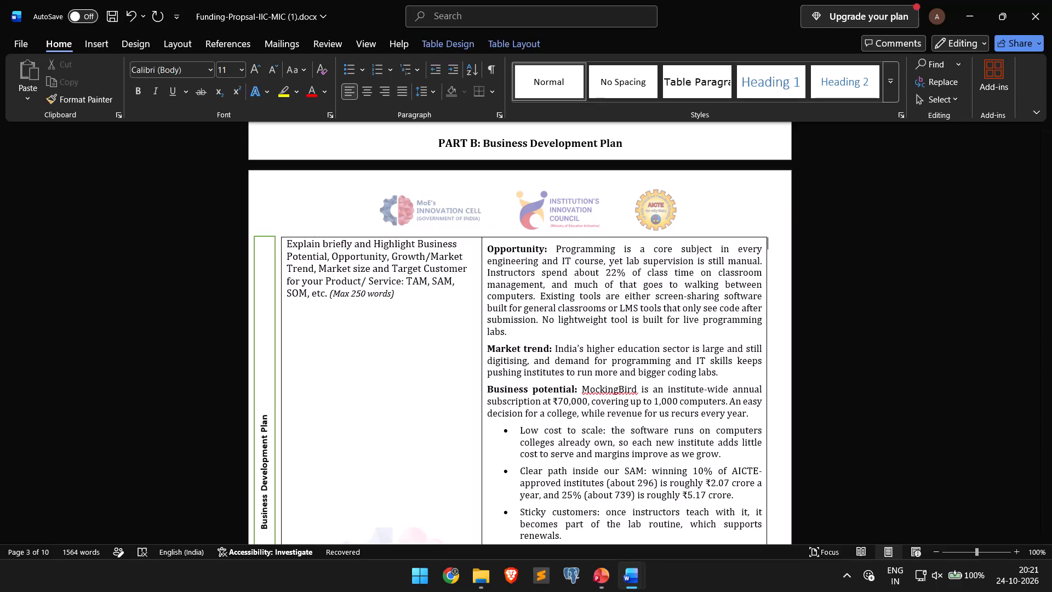
scroll(876, 445, down, 1)
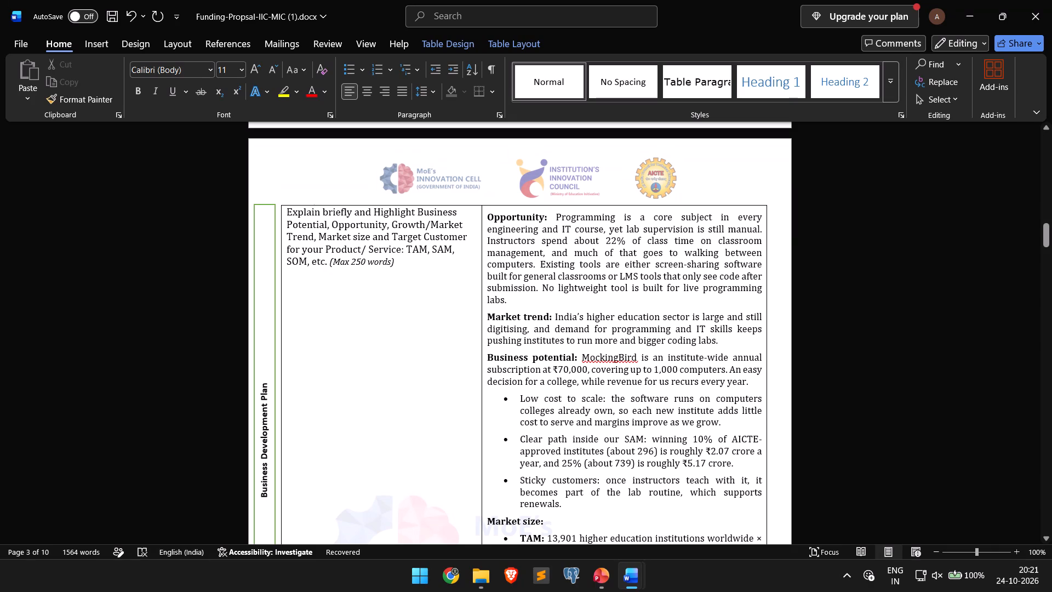
scroll(876, 445, down, 1)
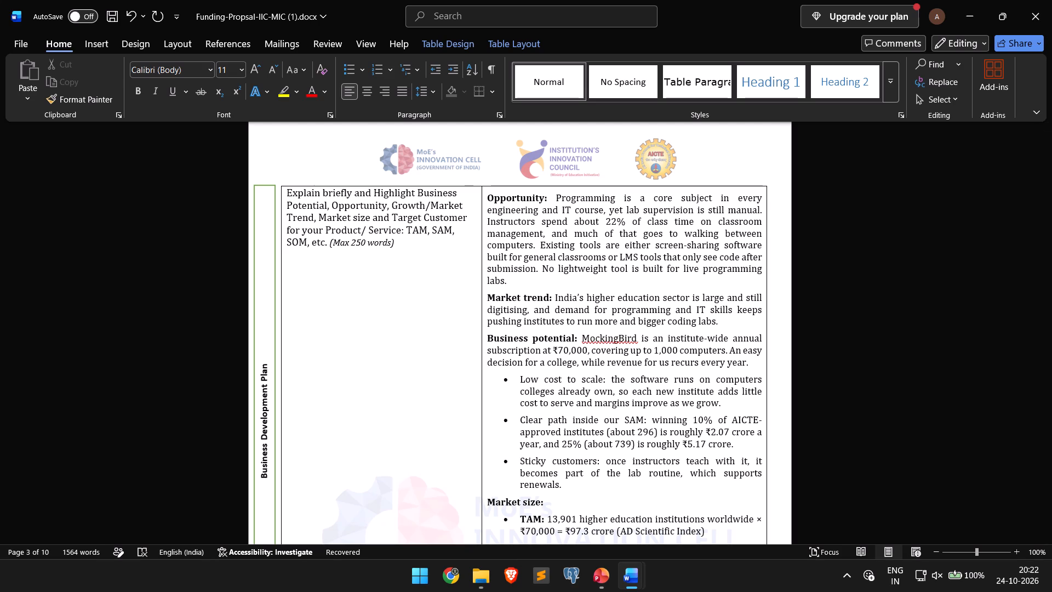
scroll(807, 408, down, 1)
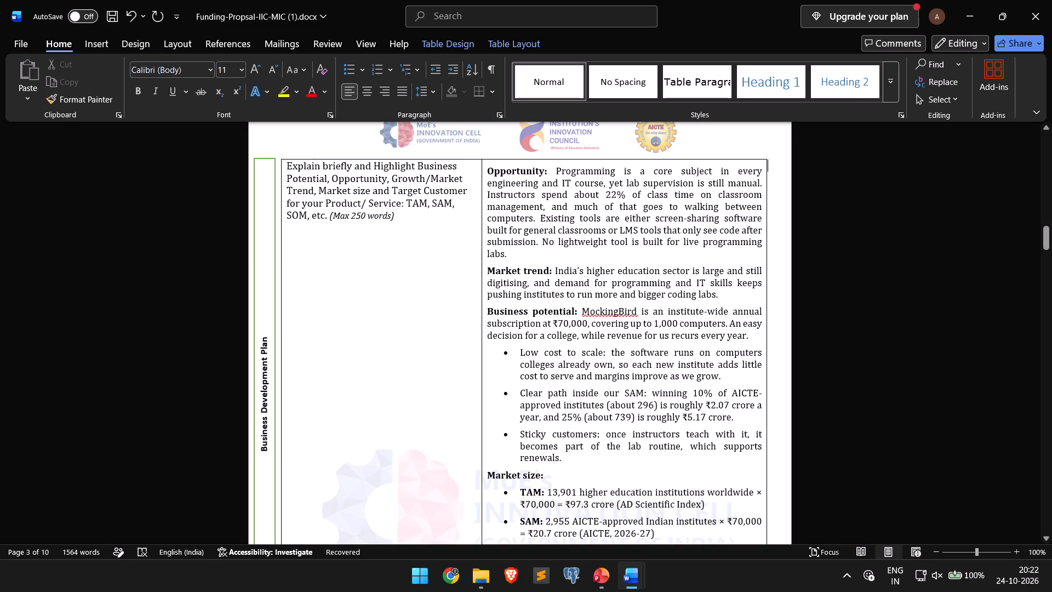
drag(727, 323, 747, 336)
key(BackSpace)
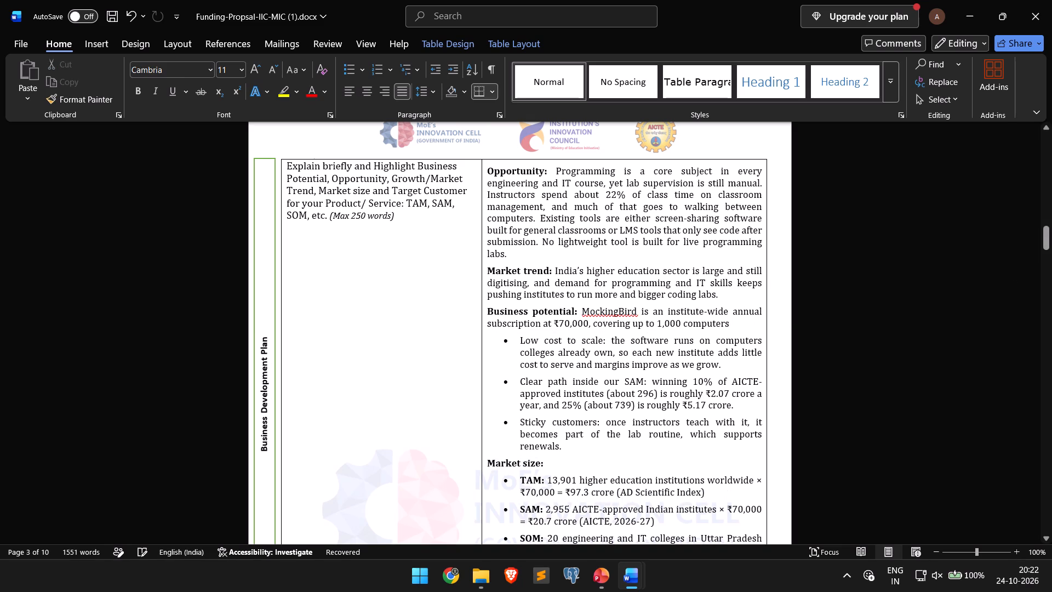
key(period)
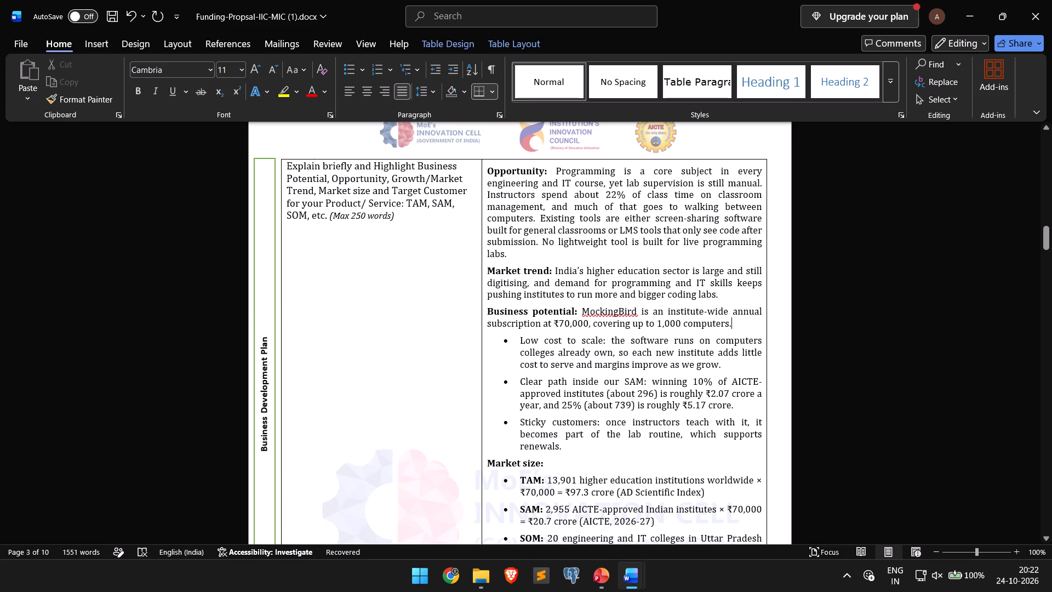
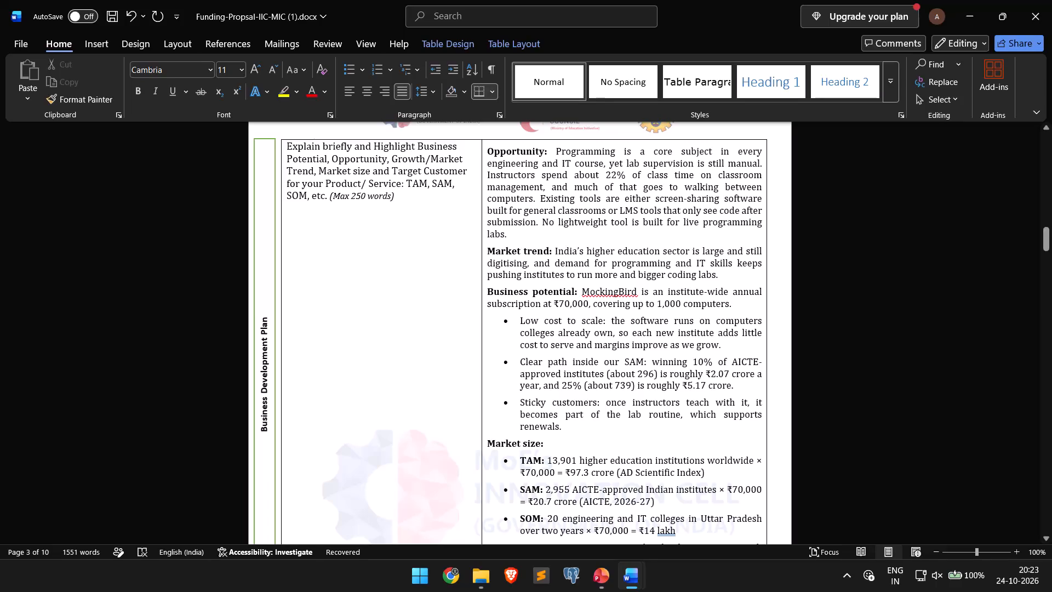
Remove the empty lines after "instructor-led programming labs" at the end of the Target customers paragraph.
scroll(797, 374, down, 3)
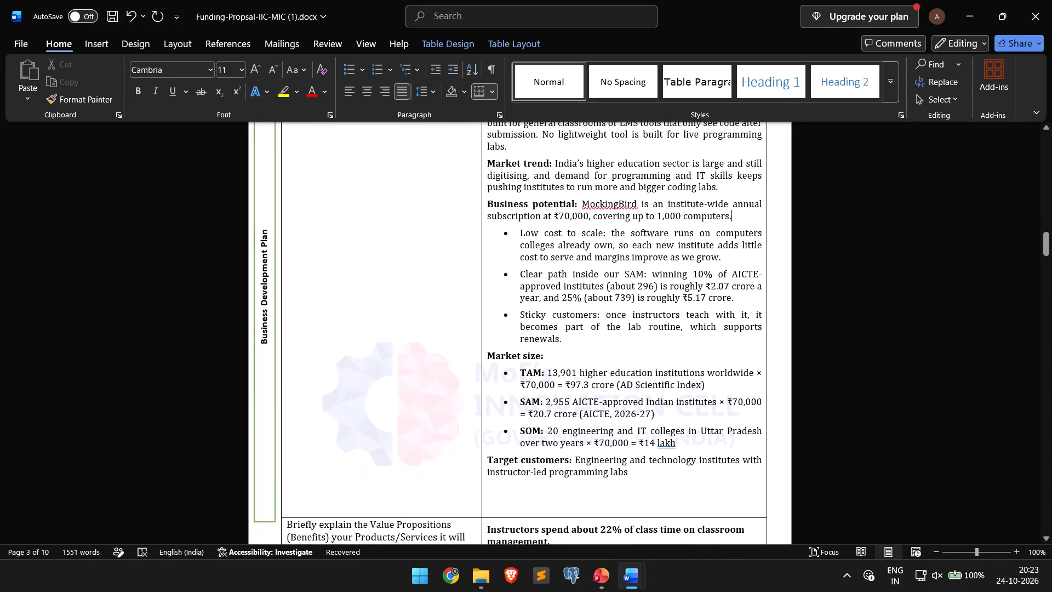
scroll(797, 374, down, 2)
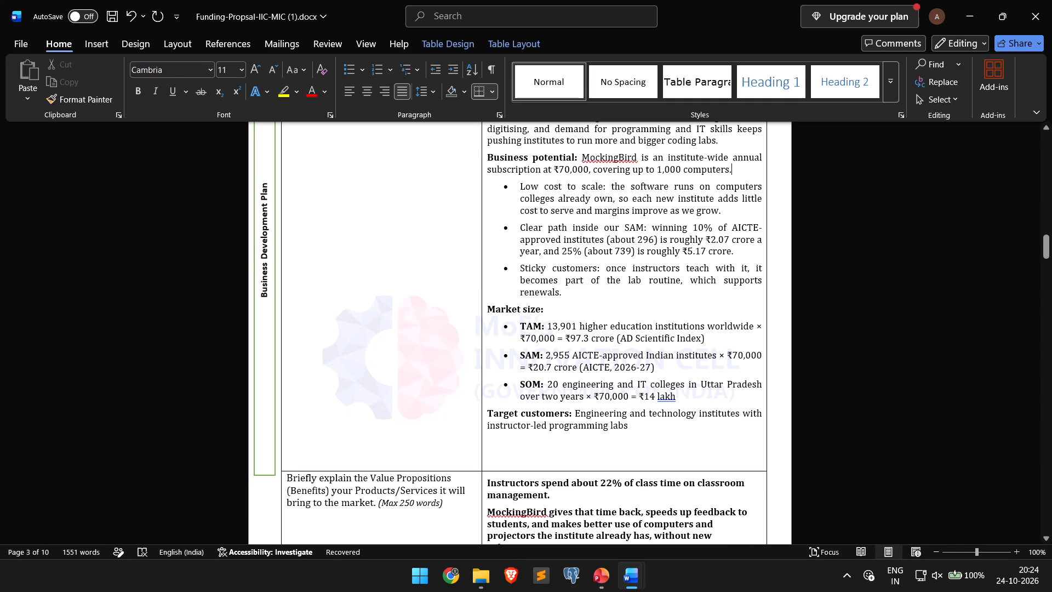
scroll(797, 374, down, 1)
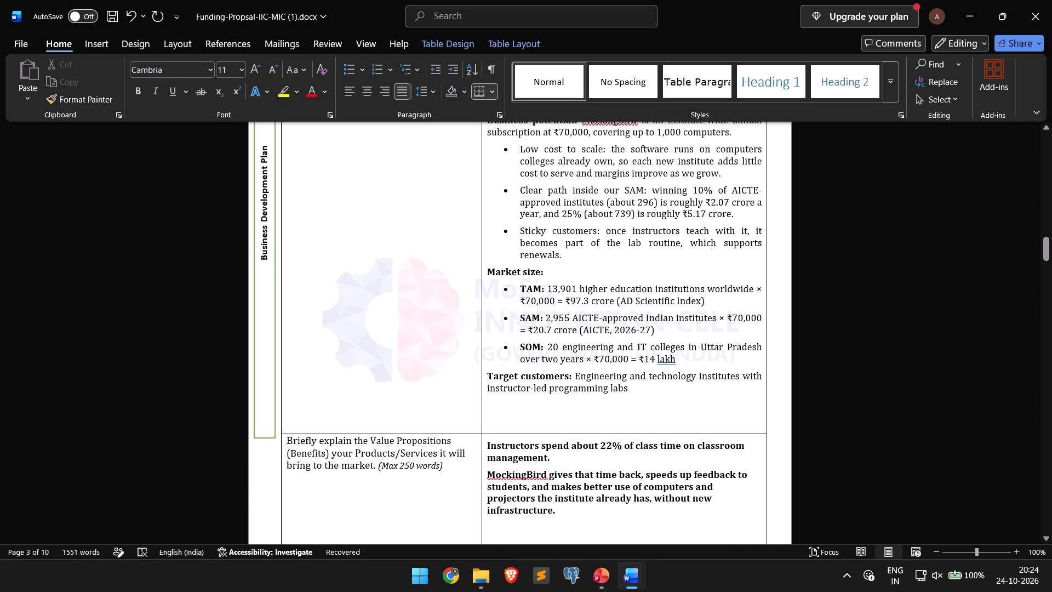
click(622, 424)
key(BackSpace)
key(BackSpace)
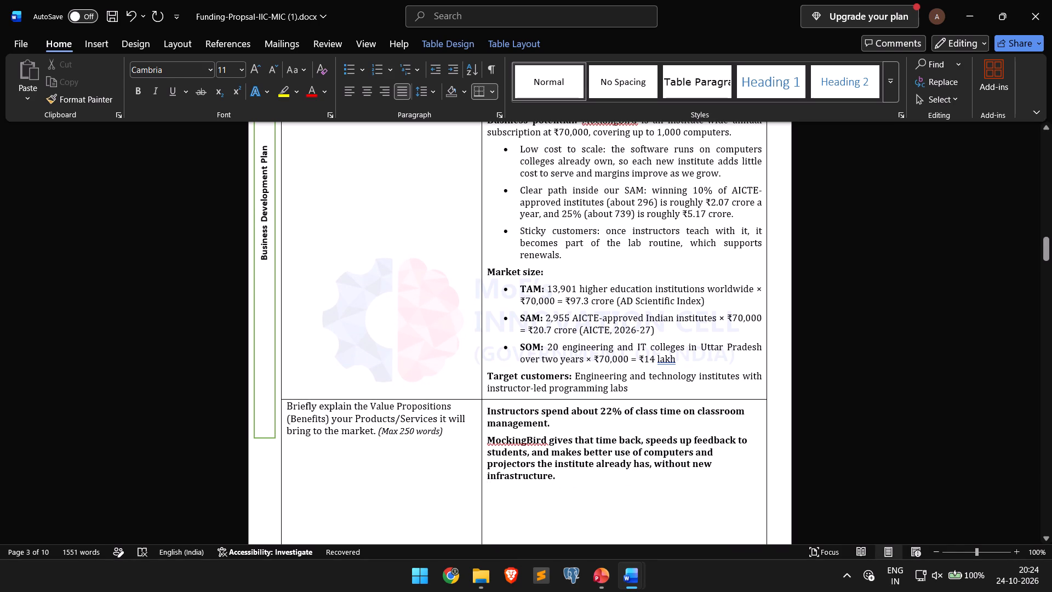
Review the rest of the form from the Value Propositions row through the Part C Financial Plan to the team signature section.
scroll(745, 424, down, 1)
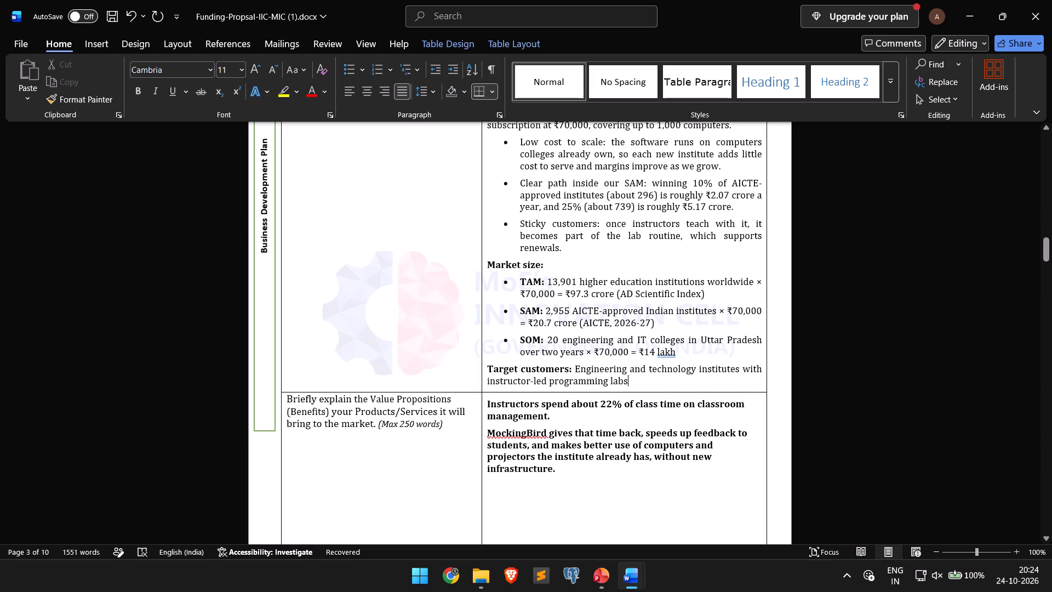
scroll(745, 424, down, 1)
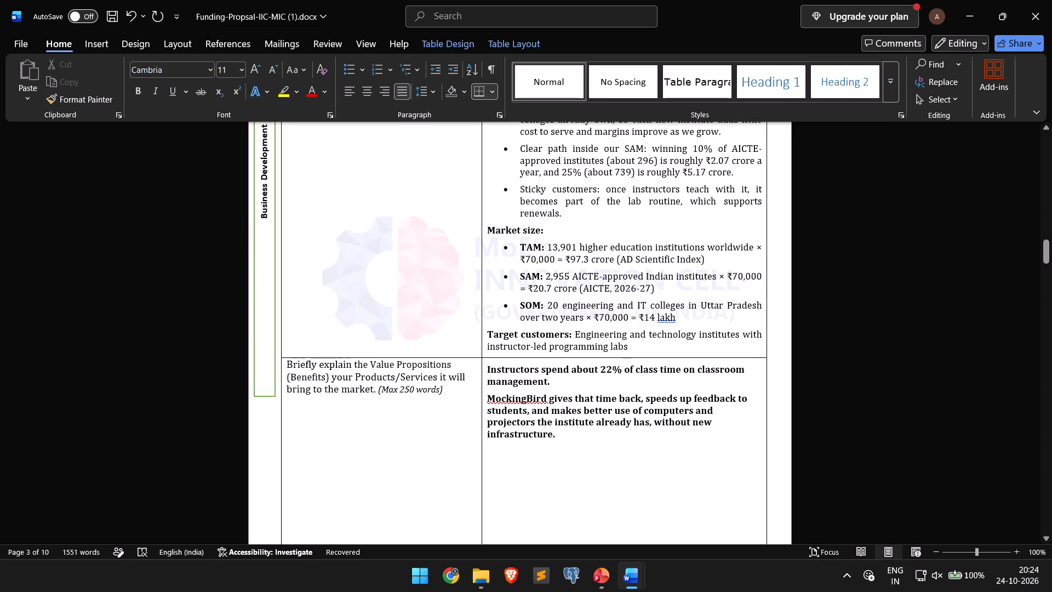
scroll(745, 424, down, 2)
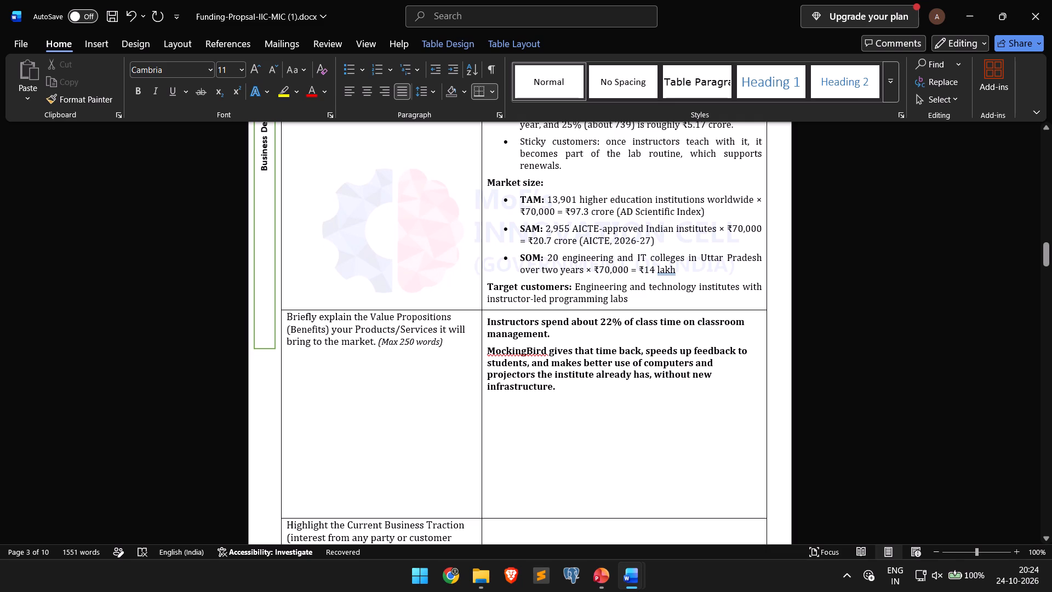
scroll(745, 424, down, 2)
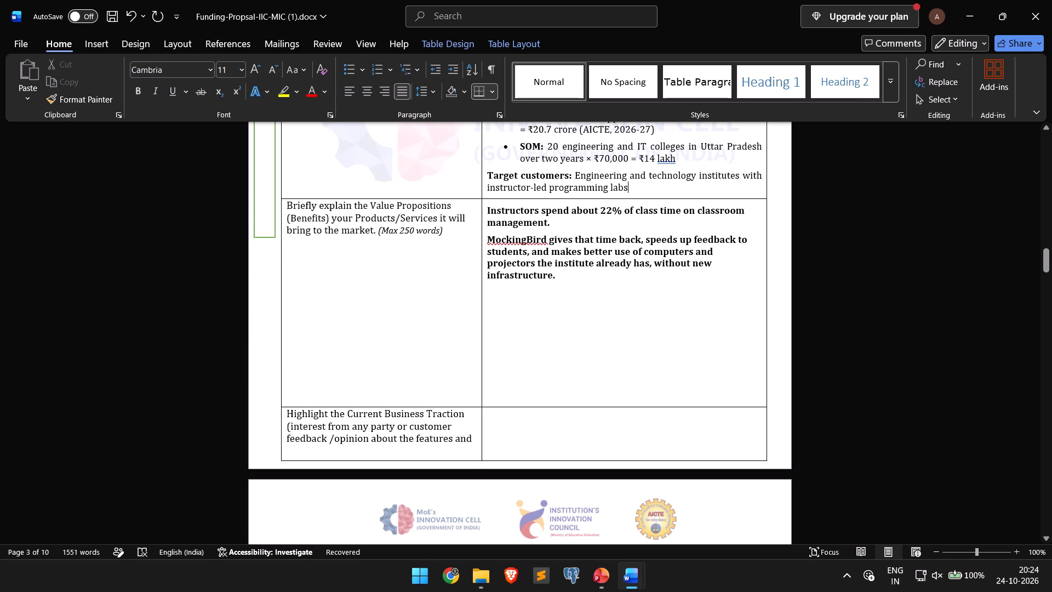
scroll(688, 413, down, 4)
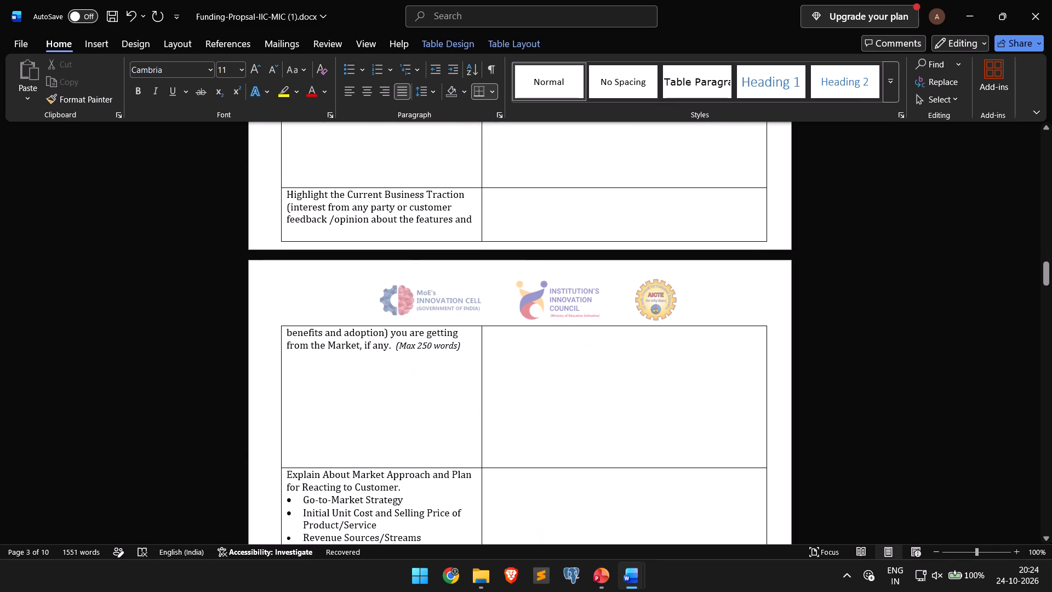
scroll(688, 413, down, 1)
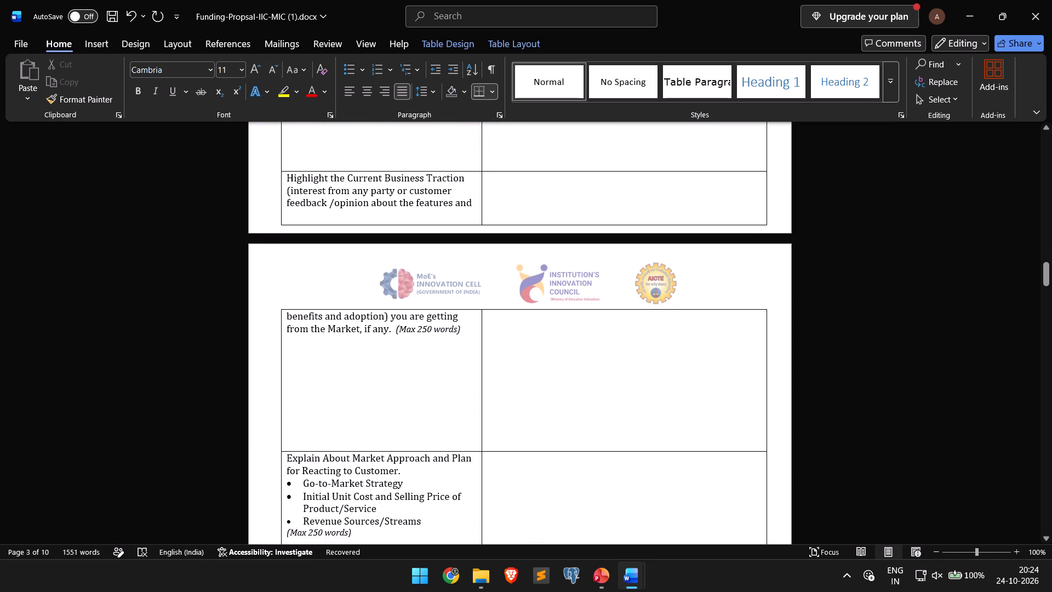
scroll(688, 413, down, 8)
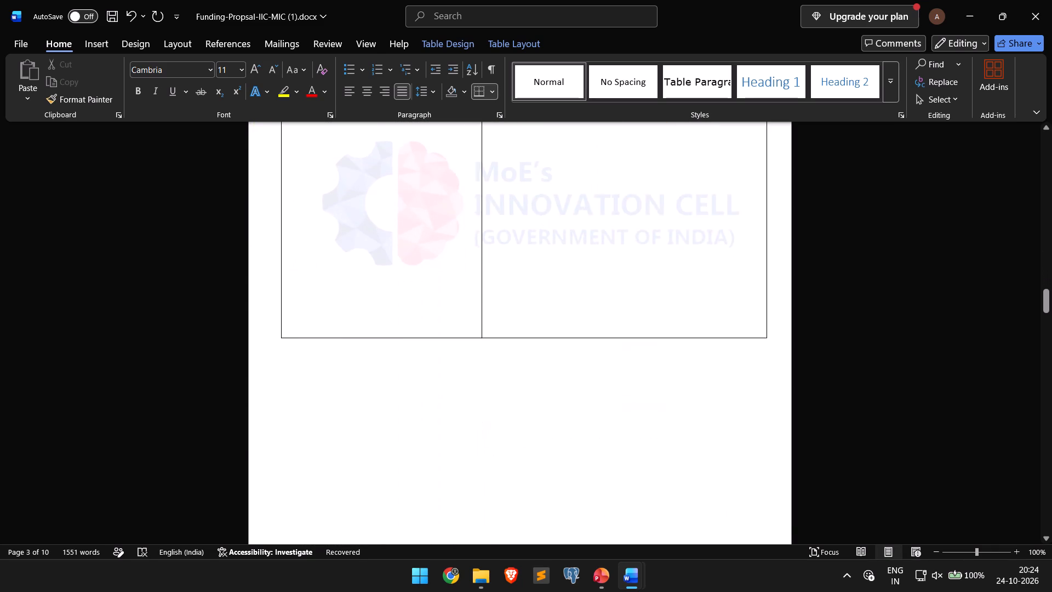
scroll(688, 413, down, 4)
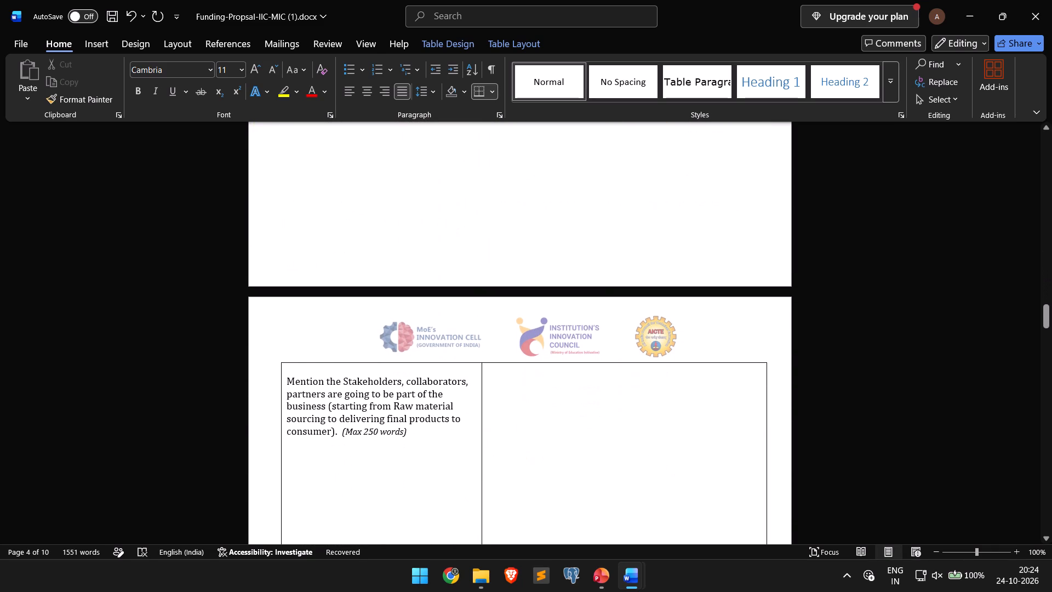
scroll(688, 413, down, 6)
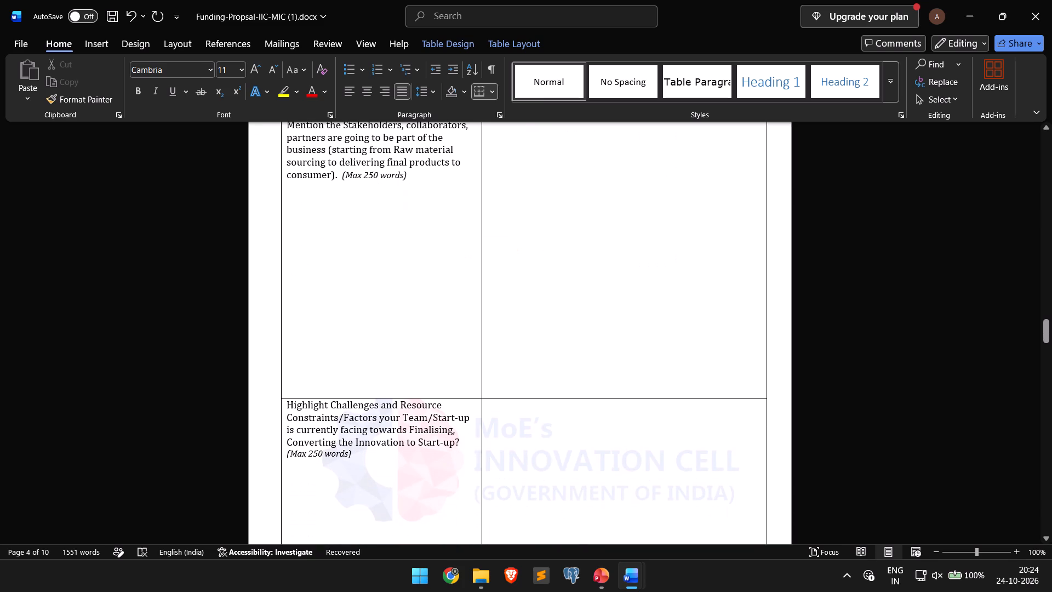
scroll(688, 413, down, 2)
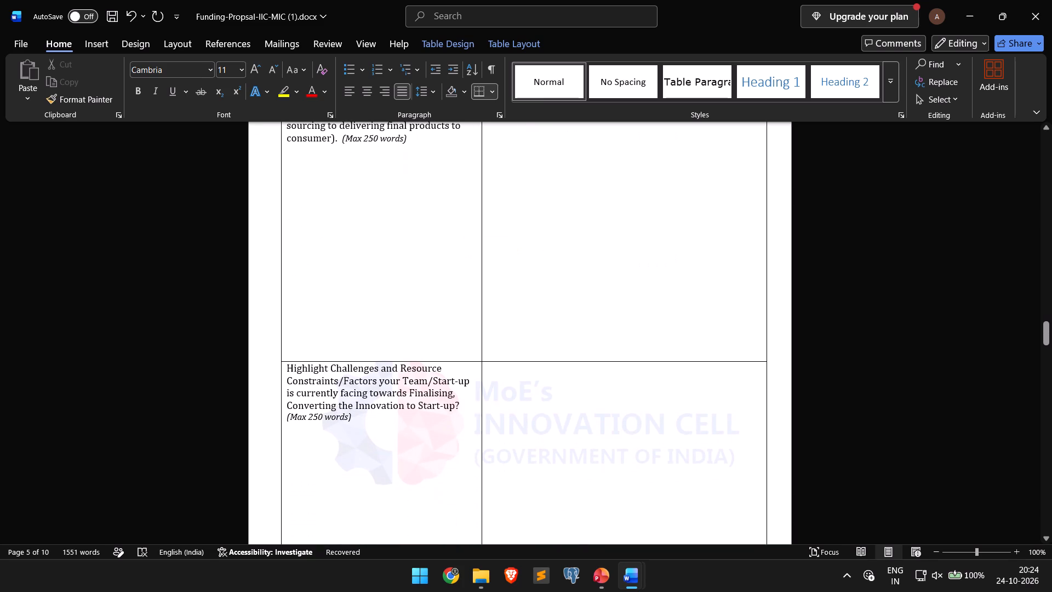
scroll(688, 413, down, 5)
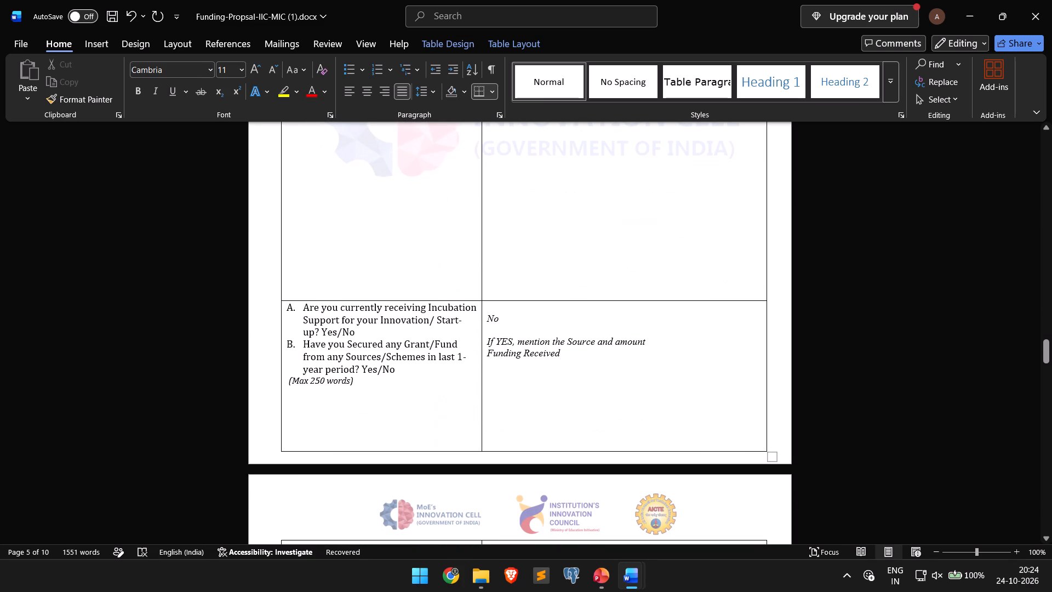
scroll(688, 413, down, 18)
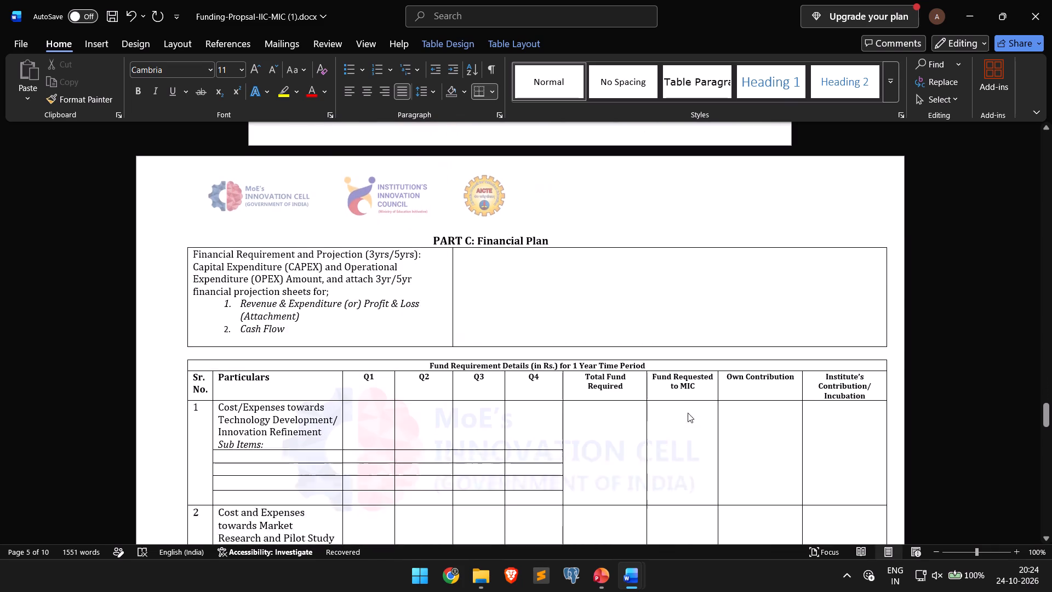
scroll(688, 413, down, 10)
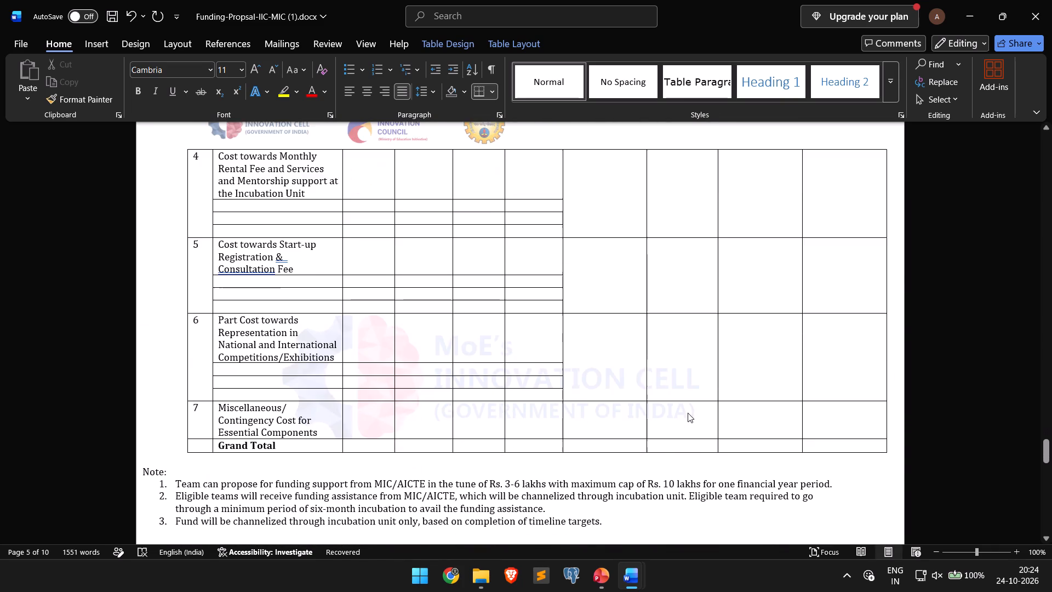
scroll(688, 413, down, 10)
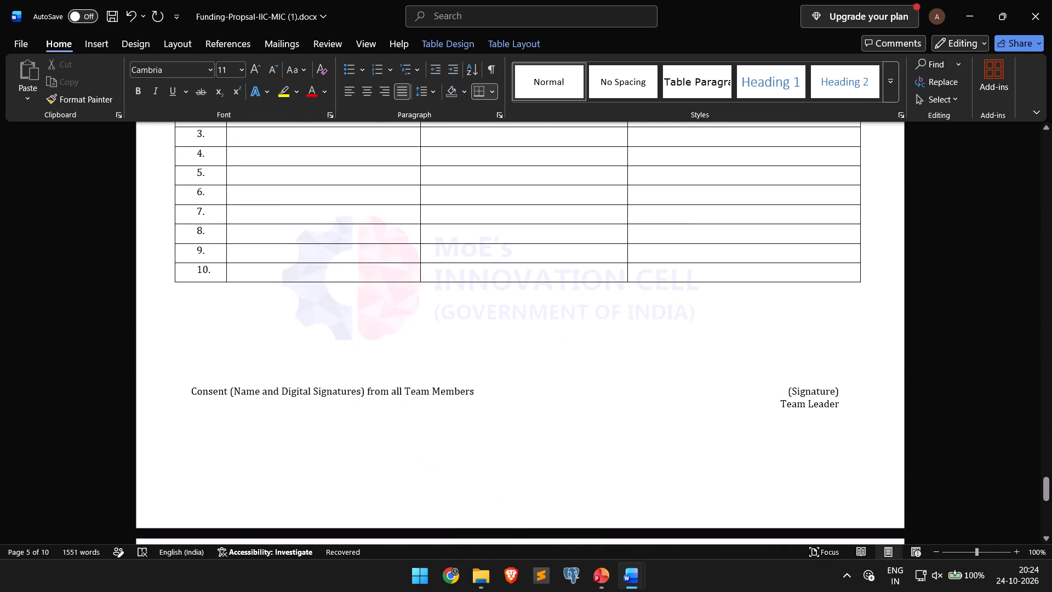
Go back to the Business Development Plan and re-read the market size, target customers and Value Propositions answers.
scroll(688, 413, up, 20)
scroll(688, 413, up, 3)
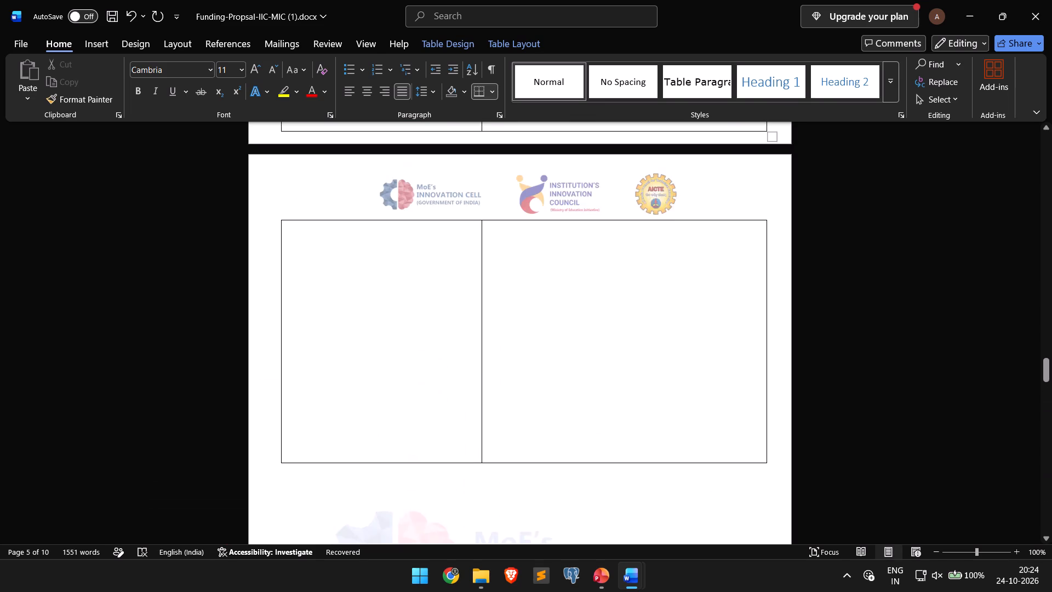
scroll(688, 413, up, 13)
scroll(688, 413, up, 11)
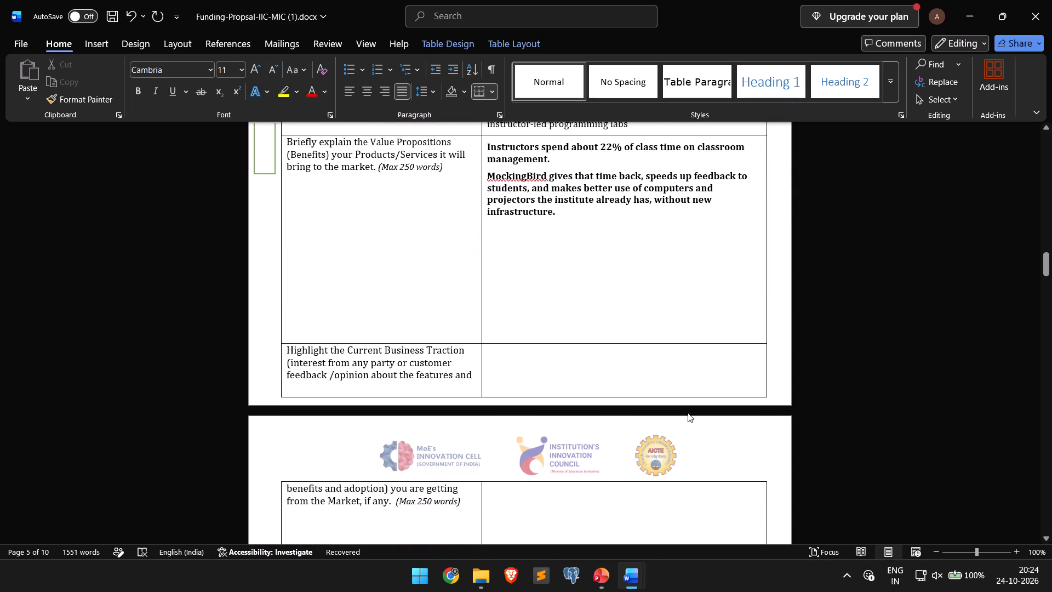
scroll(688, 413, up, 4)
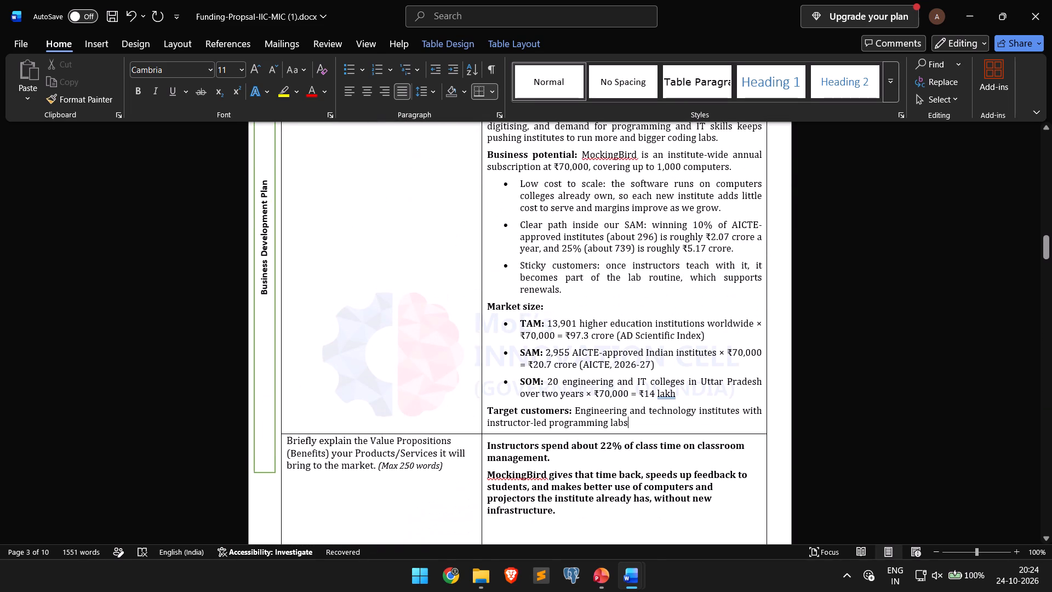
scroll(688, 413, down, 1)
scroll(688, 413, up, 6)
scroll(688, 413, down, 1)
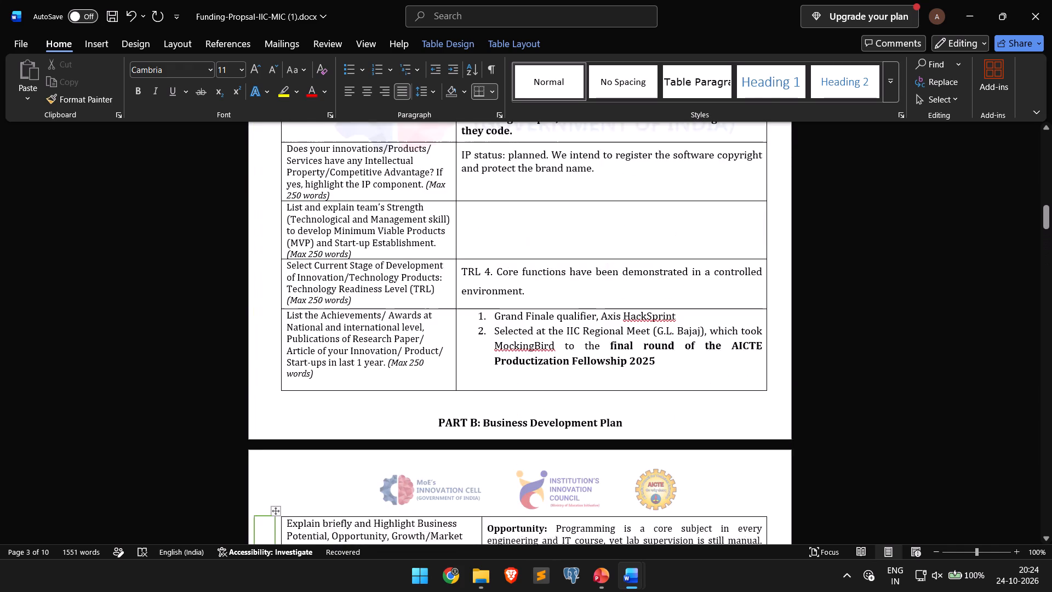
scroll(688, 413, down, 6)
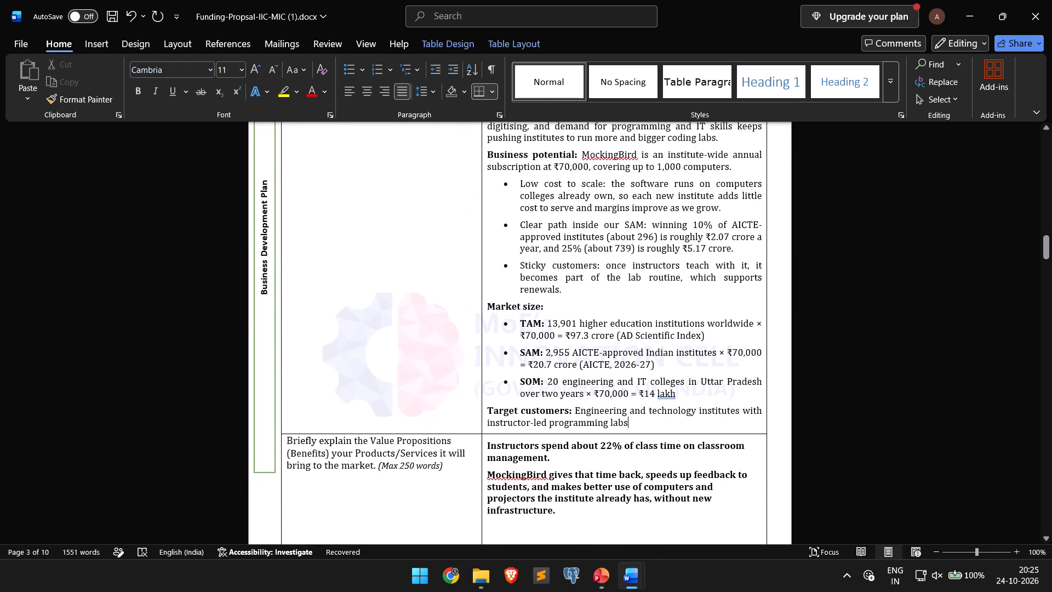
scroll(688, 413, down, 1)
Switch to the Brave browser.
click(510, 582)
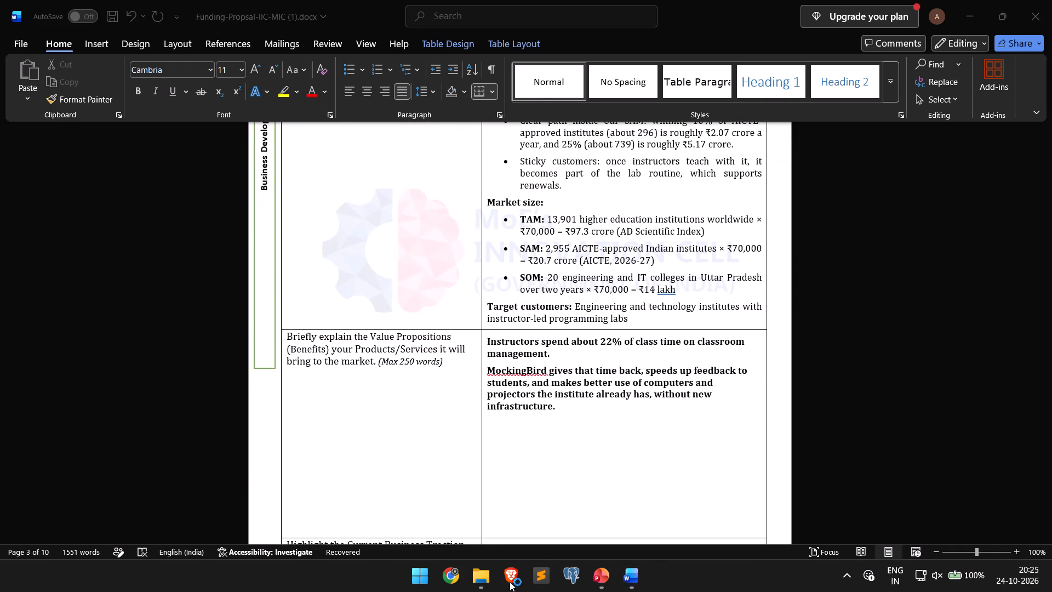
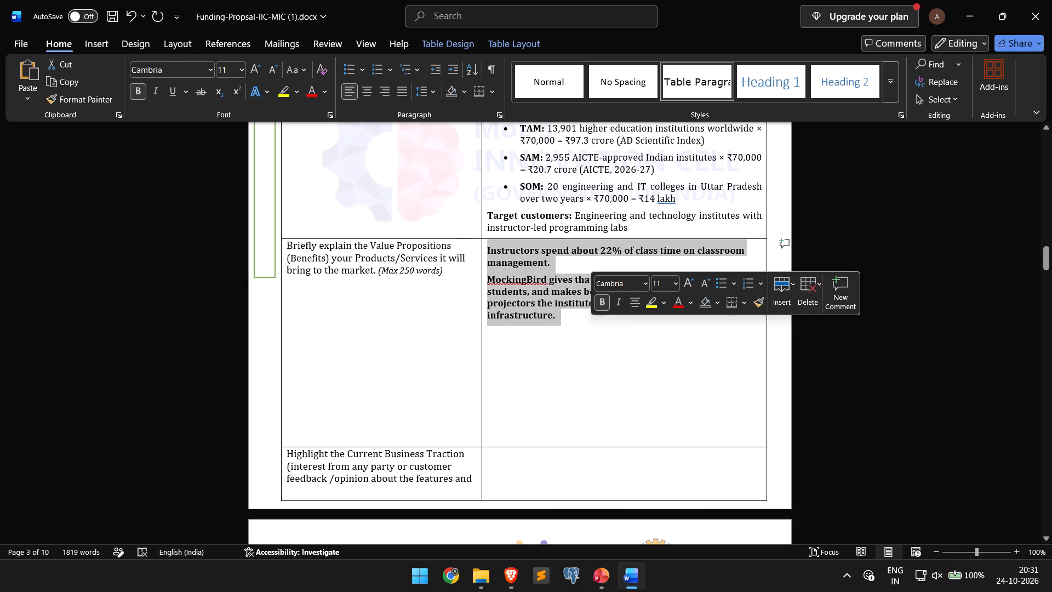
drag(479, 265, 477, 265)
click(599, 317)
drag(599, 317, 498, 260)
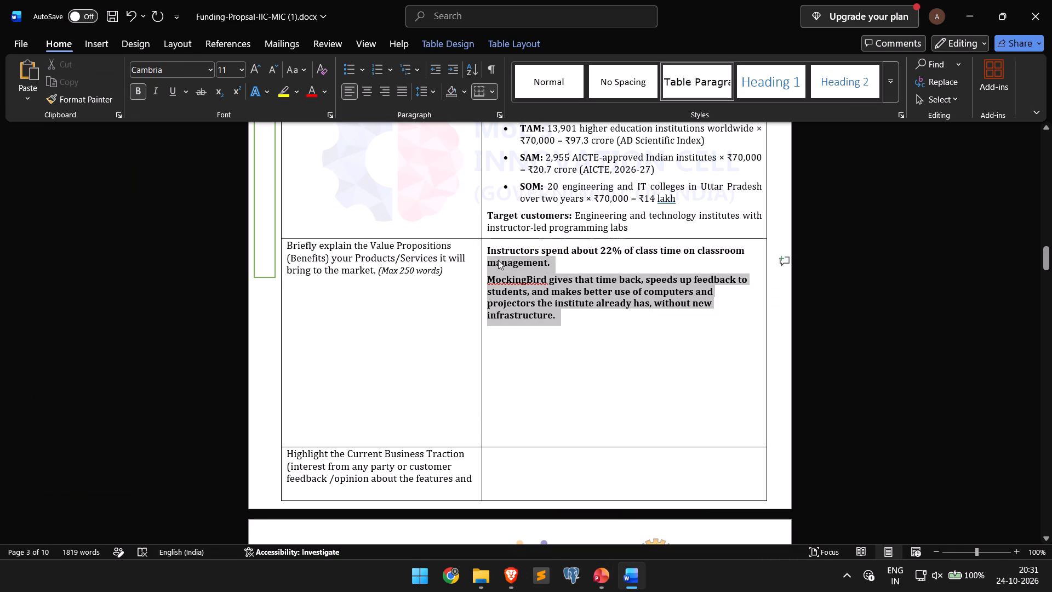
drag(498, 260, 486, 248)
key(ctrl+v)
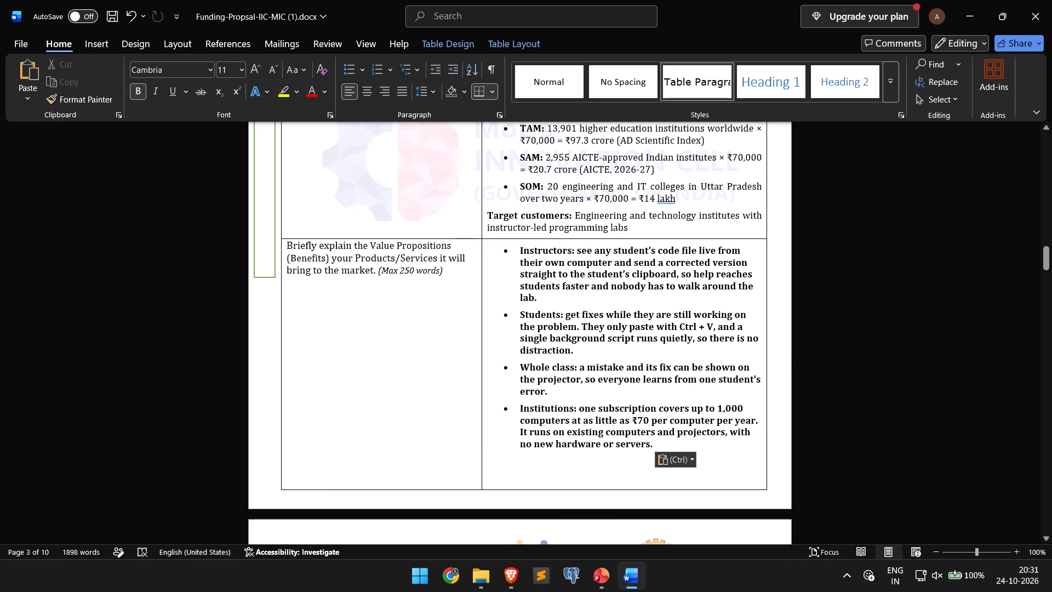
click(890, 287)
Convert the Value Propositions bullets into a numbered list.
scroll(890, 287, up, 2)
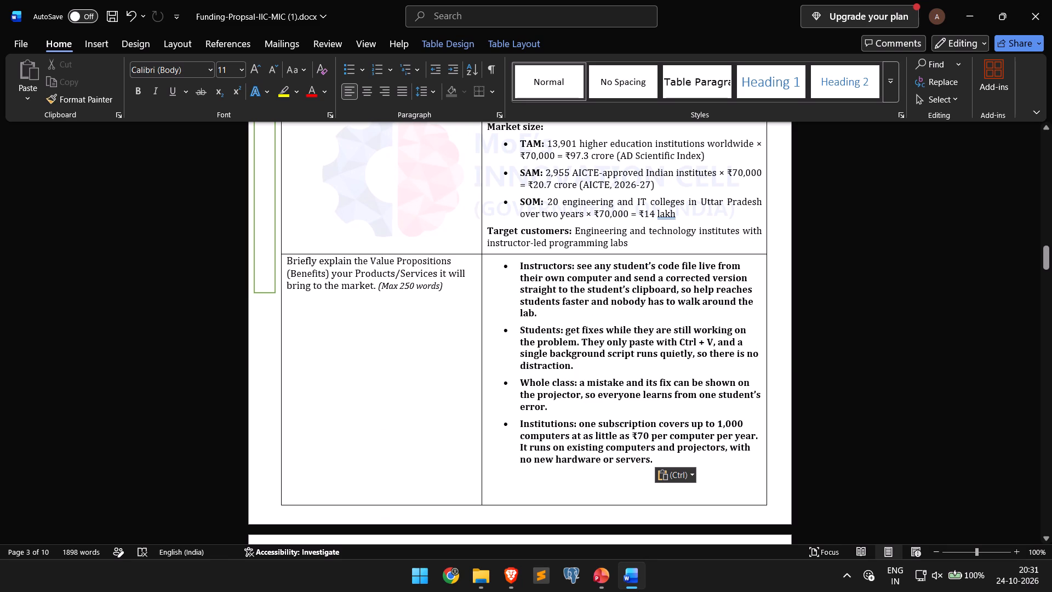
drag(704, 457, 485, 275)
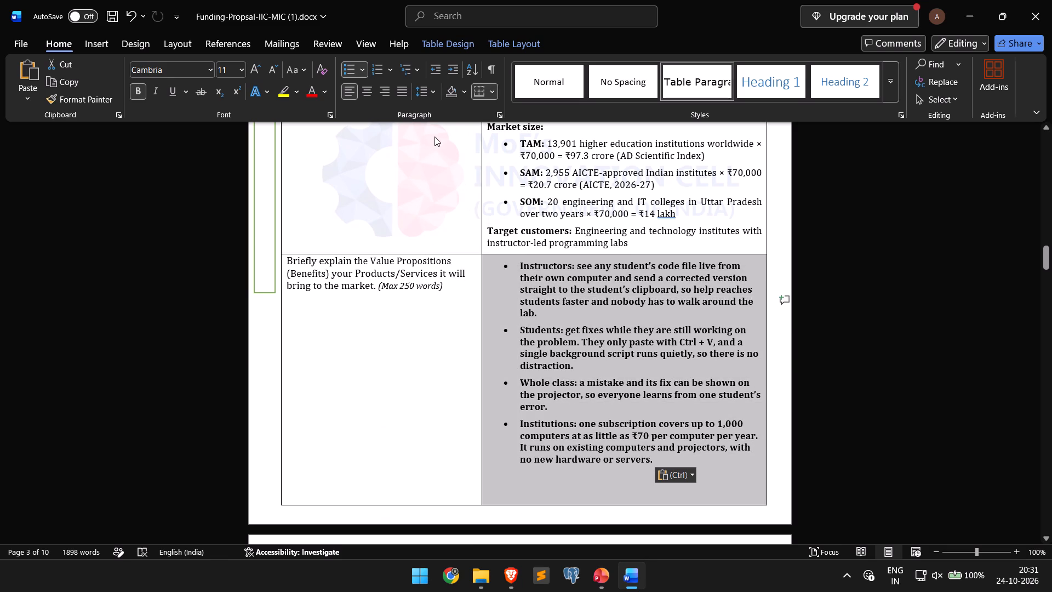
click(375, 70)
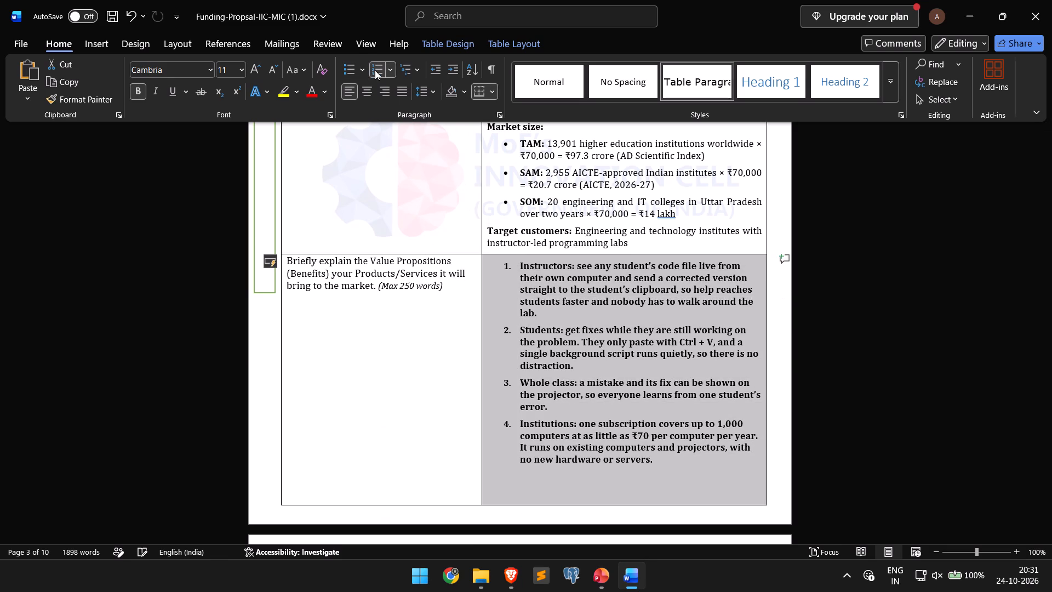
click(790, 223)
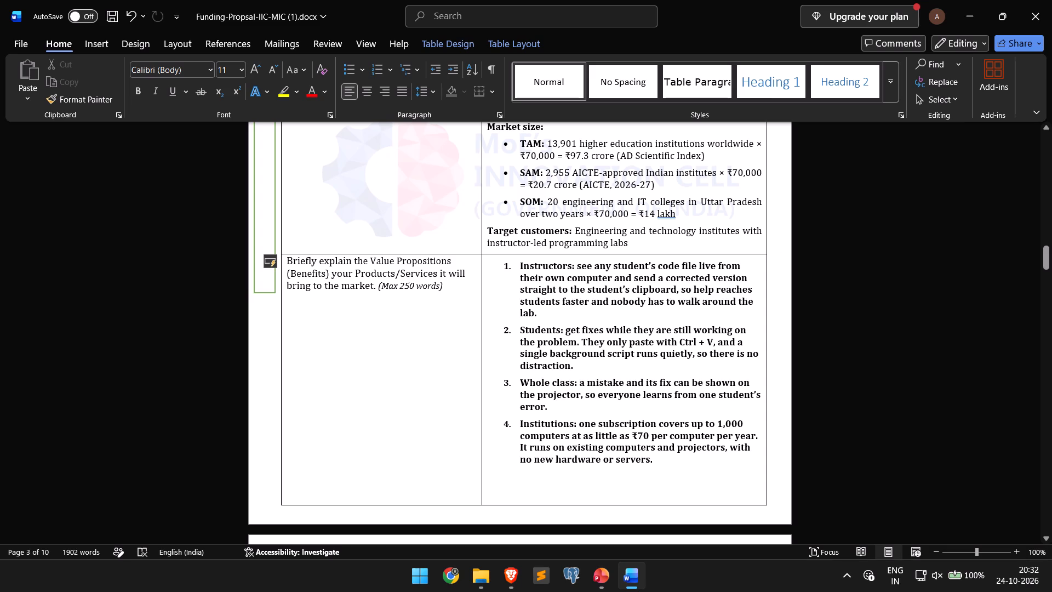
Remove the bold formatting from all four numbered Value Propositions points.
drag(655, 460, 517, 265)
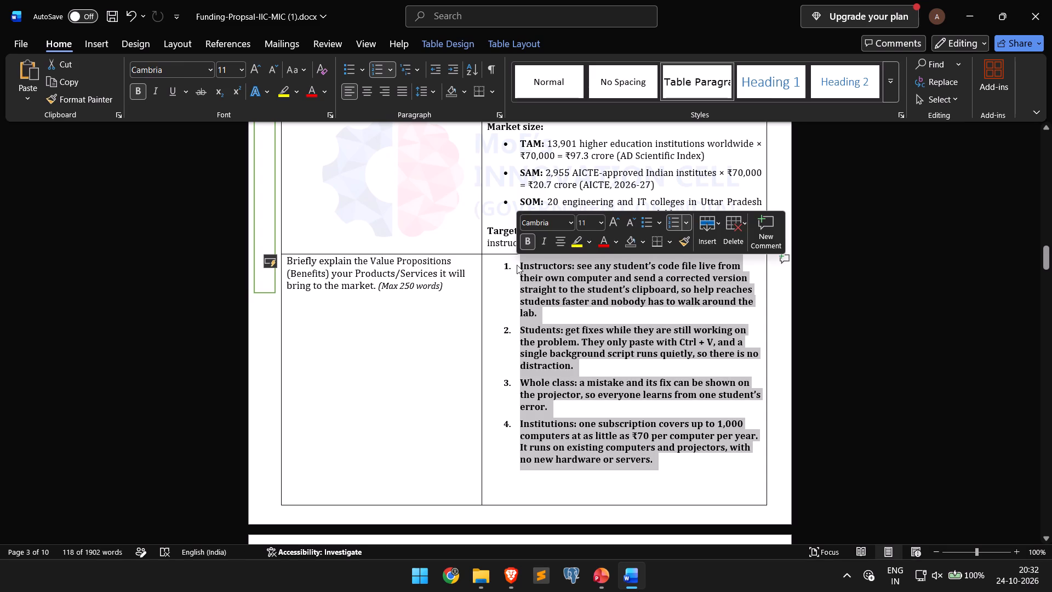
click(535, 242)
click(888, 282)
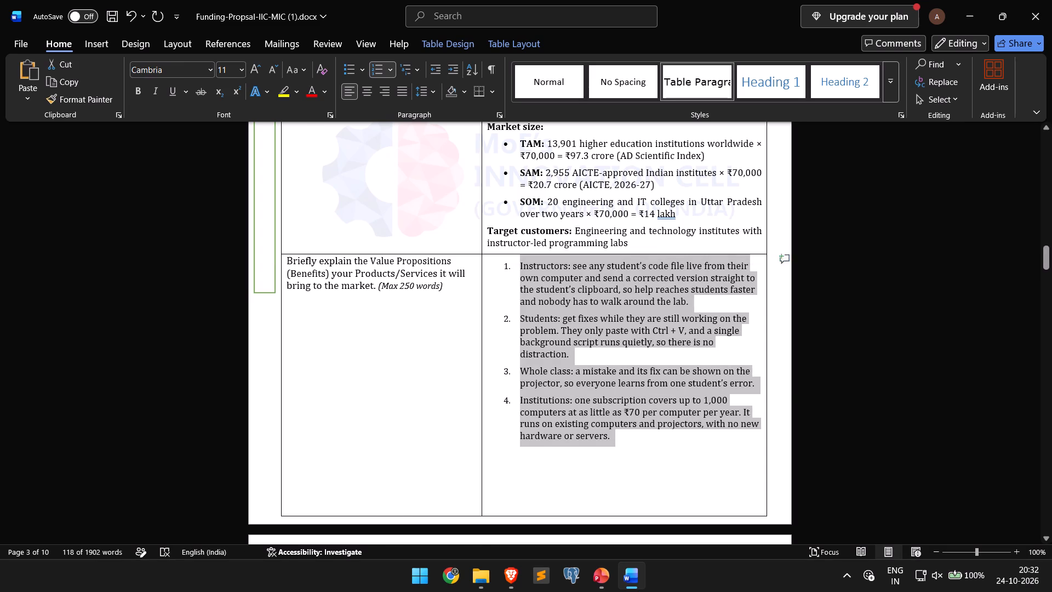
Bold only the lead labels Instructors, Students, Whole class and Institutions in the Value Propositions list.
scroll(888, 282, up, 2)
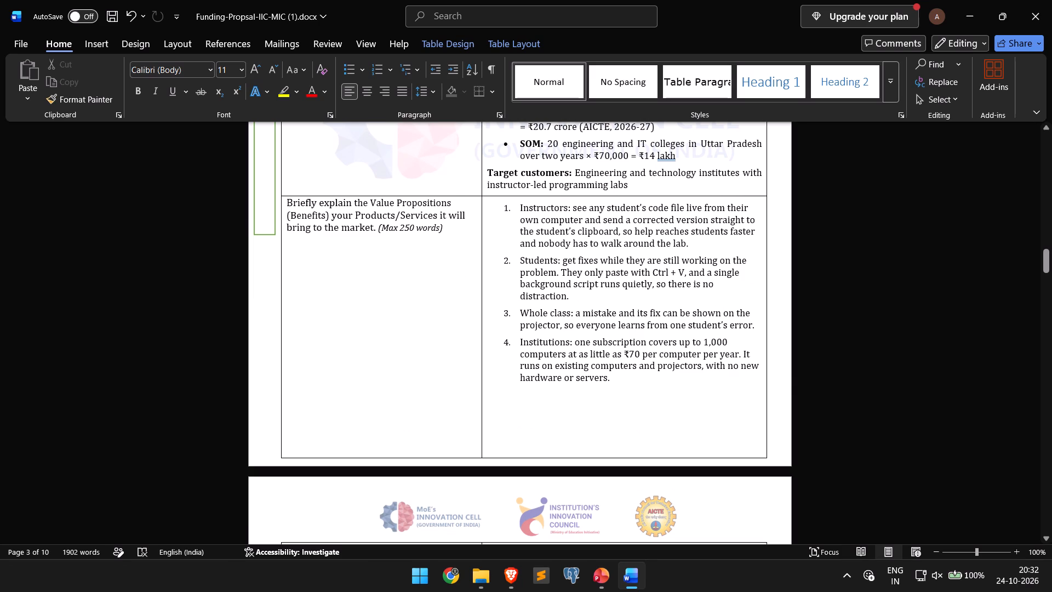
drag(521, 207, 567, 210)
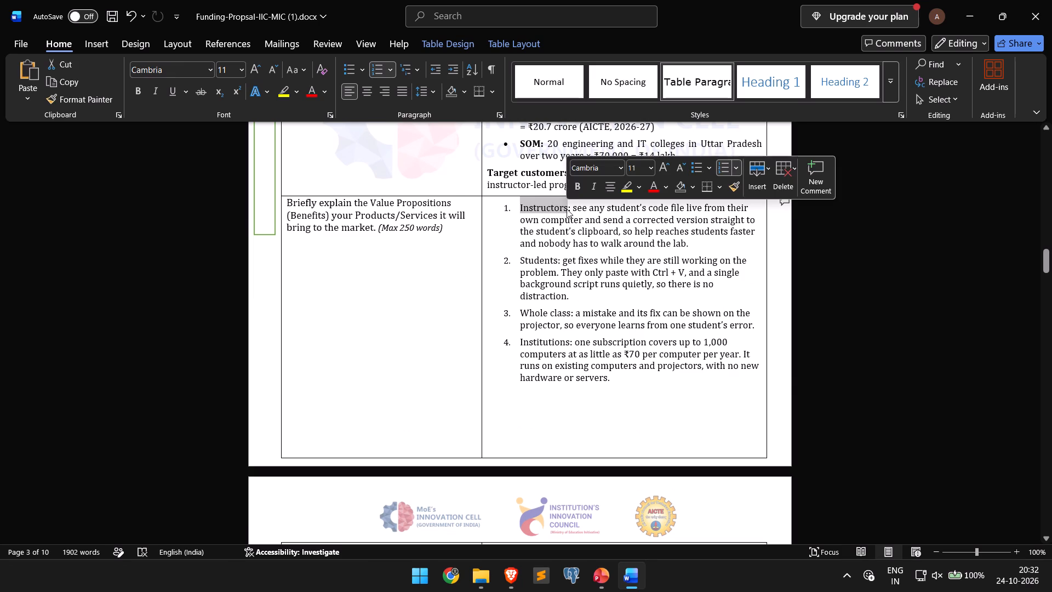
click(573, 193)
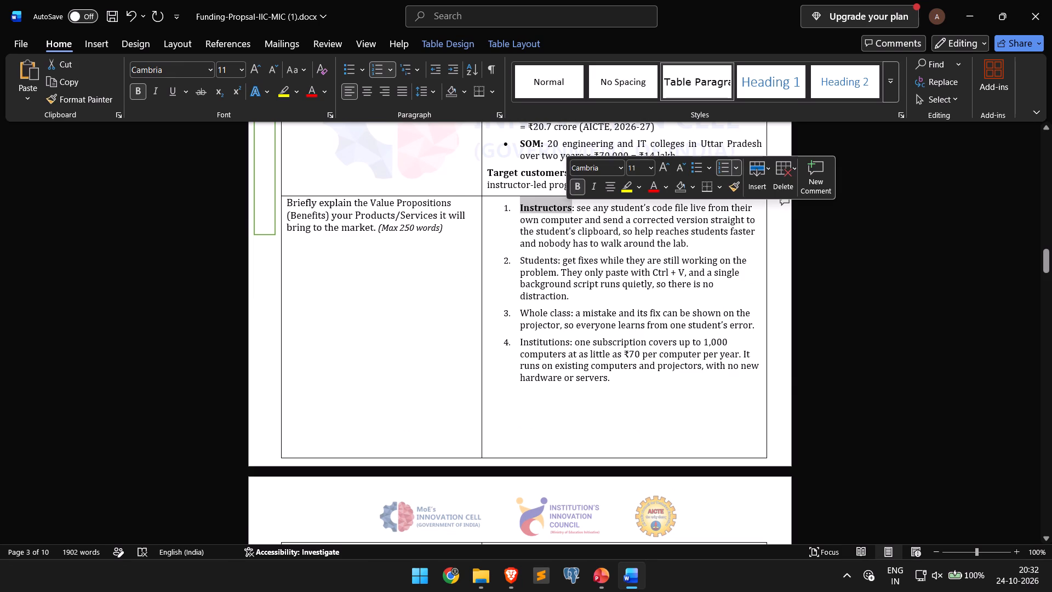
drag(518, 260, 557, 264)
click(571, 241)
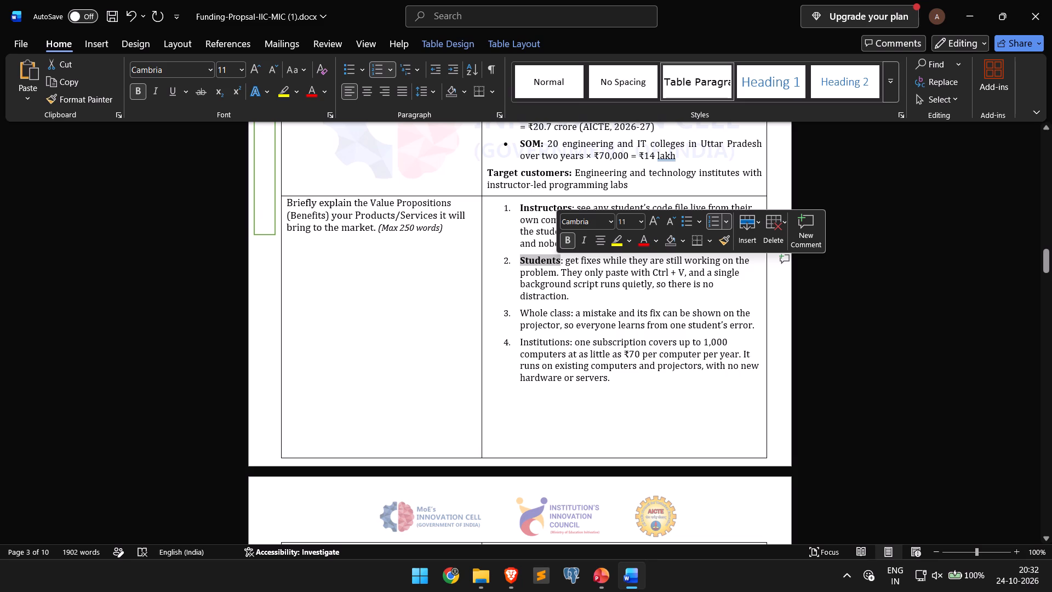
drag(521, 315, 566, 311)
click(581, 286)
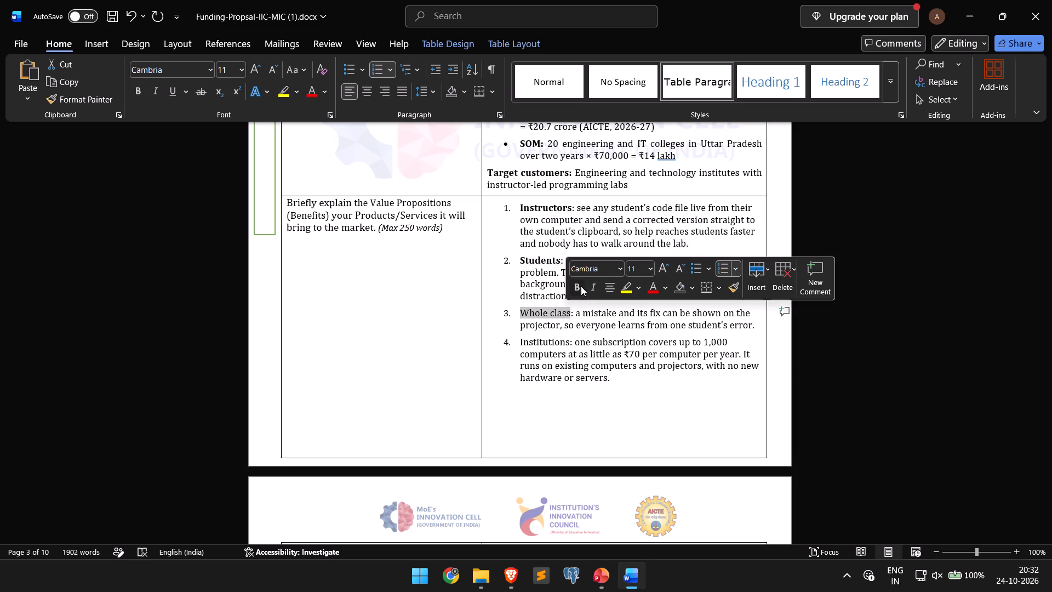
drag(521, 341, 551, 343)
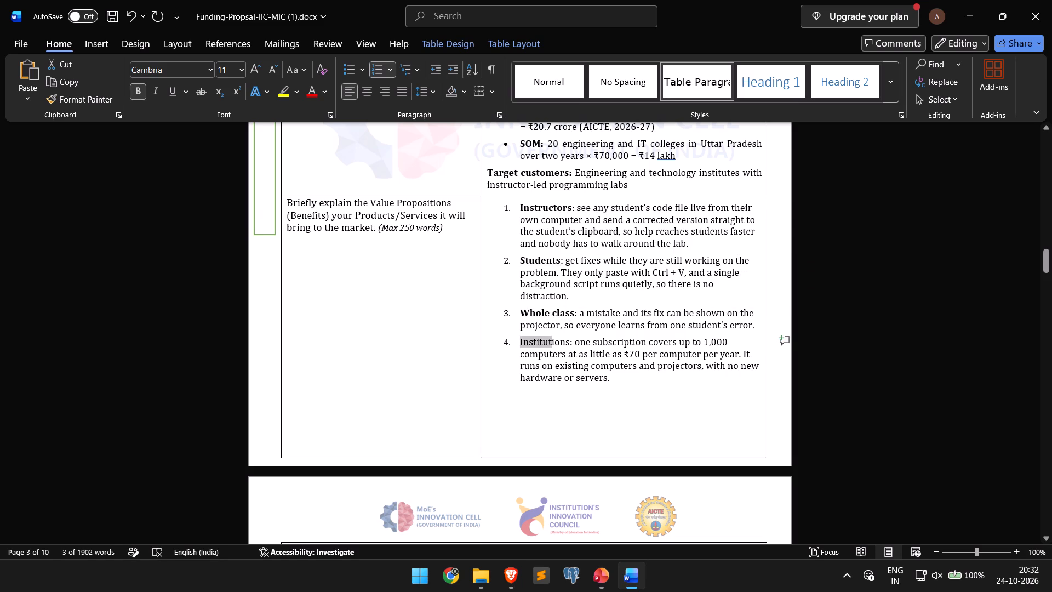
drag(551, 343, 569, 343)
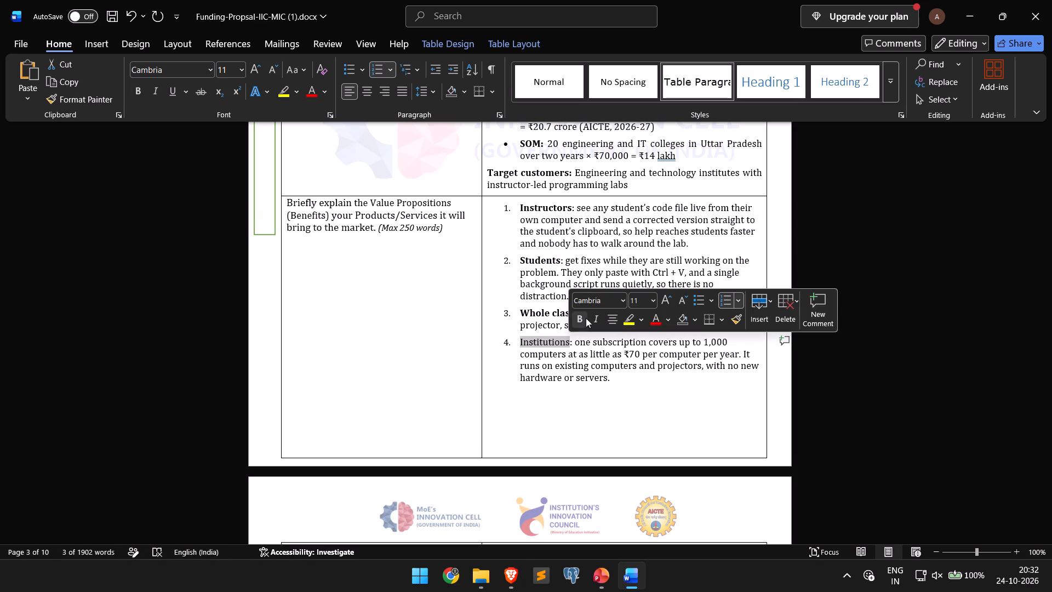
click(586, 316)
click(835, 224)
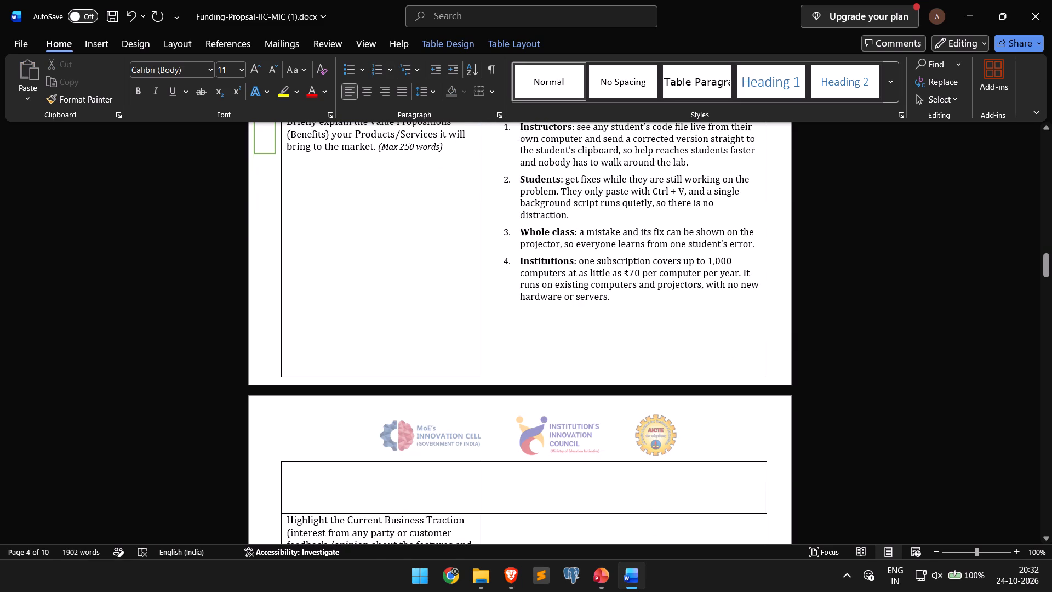
Delete "at as little as ₹70 per computer per year" from the Institutions point, keeping the full stop after "computers".
drag(741, 272, 547, 271)
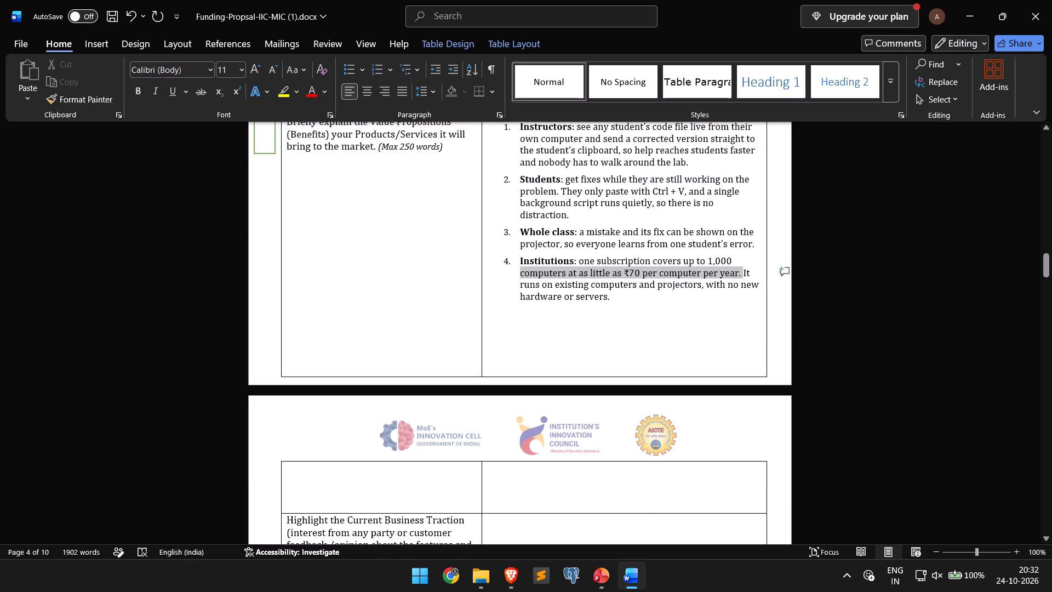
drag(547, 271, 571, 277)
key(BackSpace)
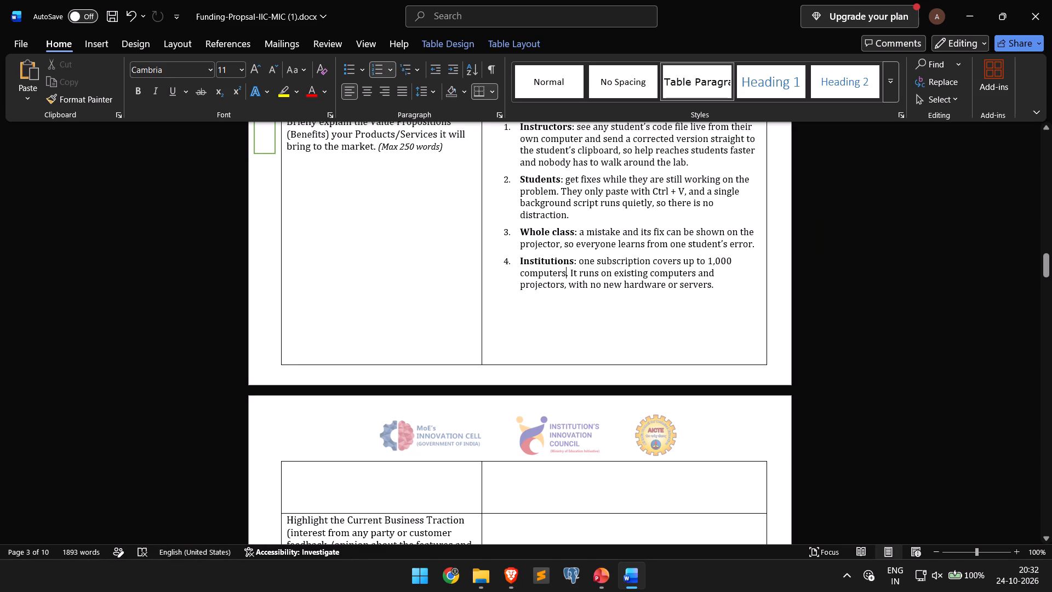
Delete the empty lines below the Institutions point so the Value Propositions row ends right after the list.
click(670, 344)
key(BackSpace)
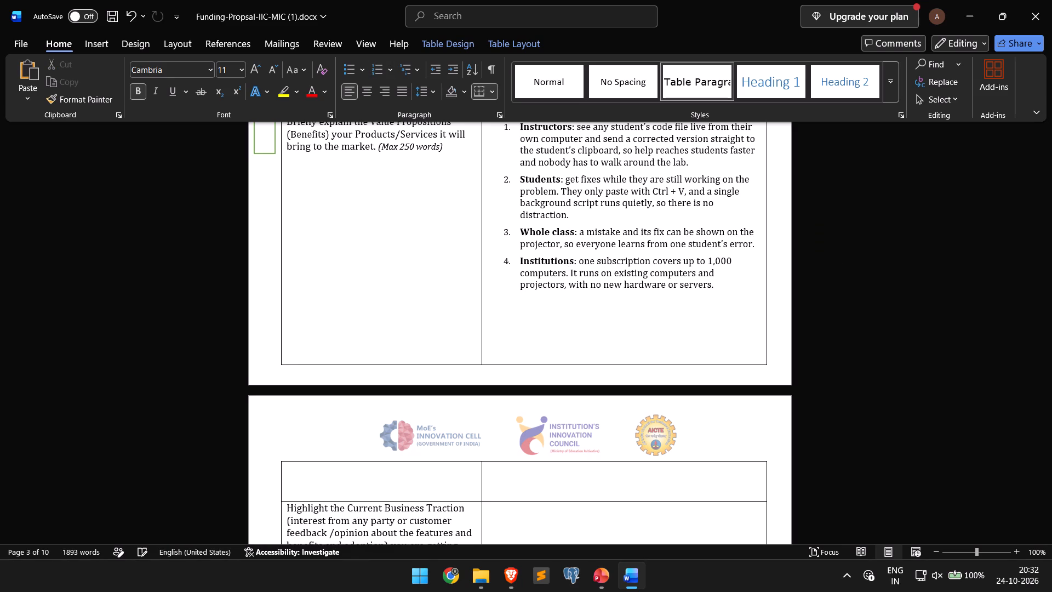
key(BackSpace)
key(BackSpace)
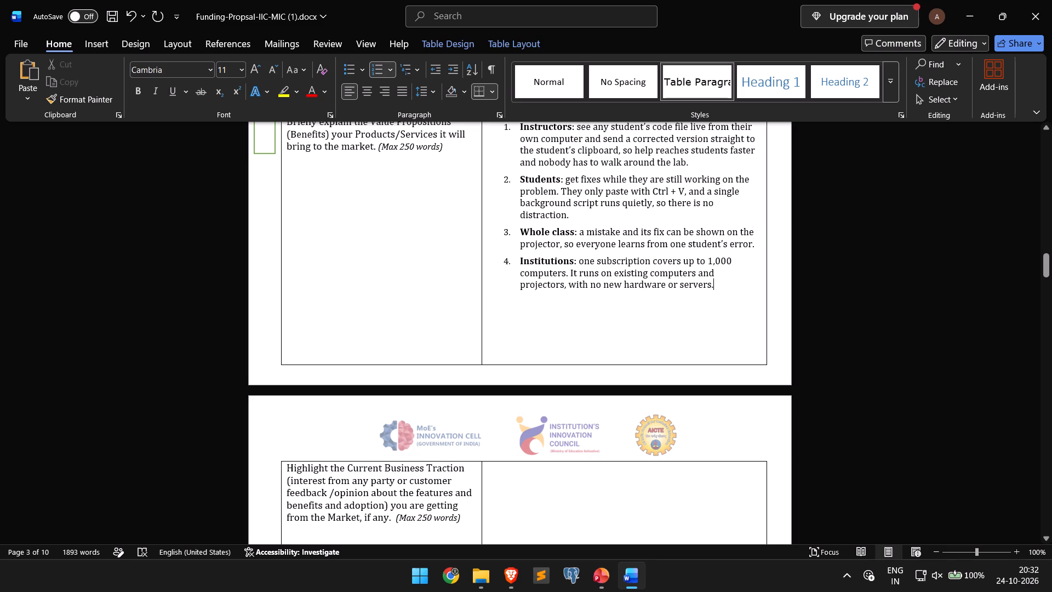
click(555, 360)
key(BackSpace)
key(BackSpace)
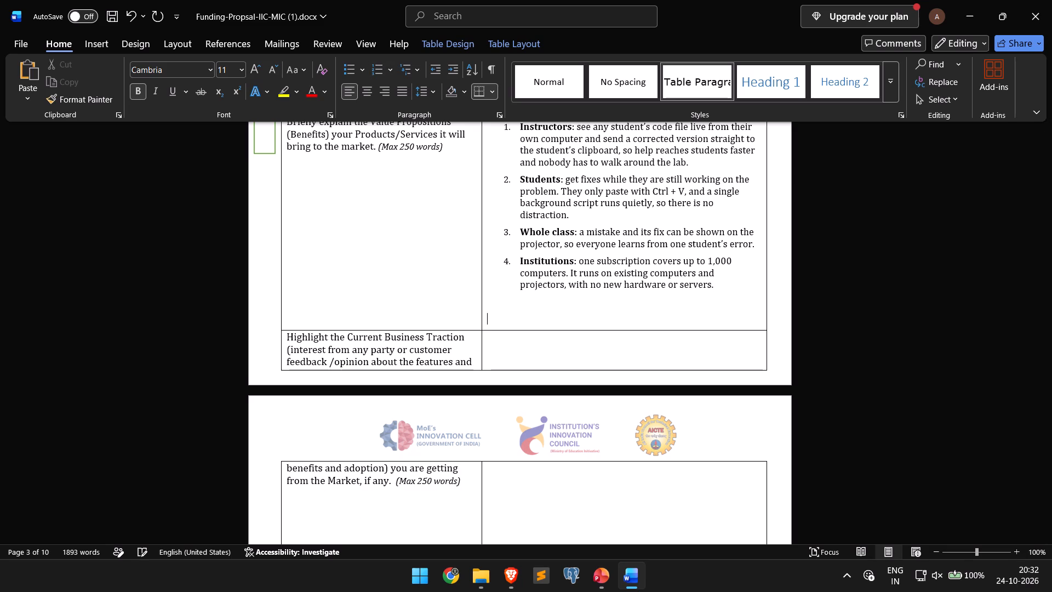
key(BackSpace)
key(BackSpace)
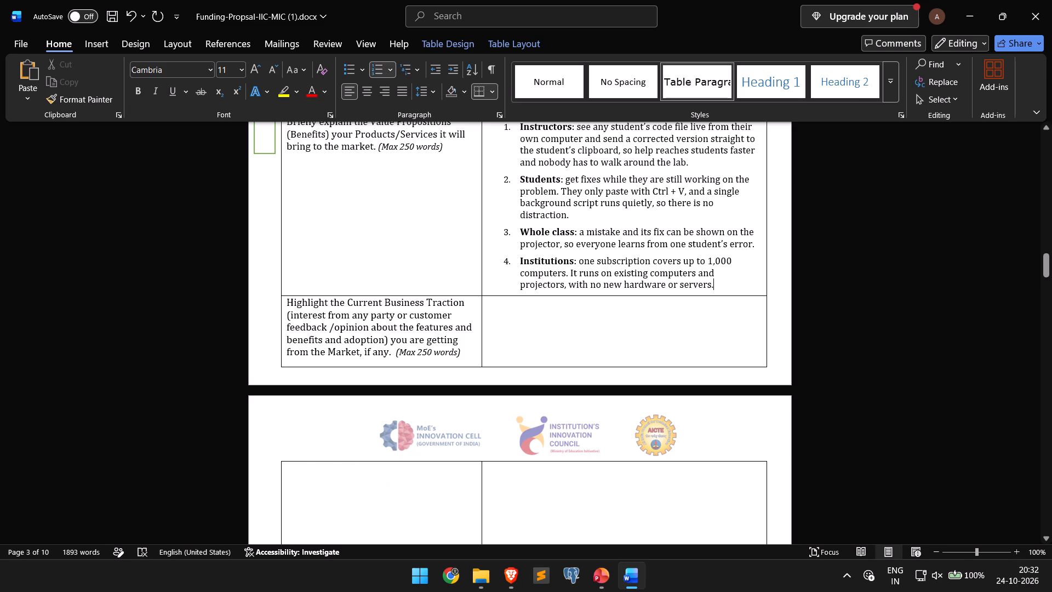
Check the Business Development Plan rows from Value Propositions on to Part C: Financial Plan for unfinished answers.
scroll(731, 364, up, 2)
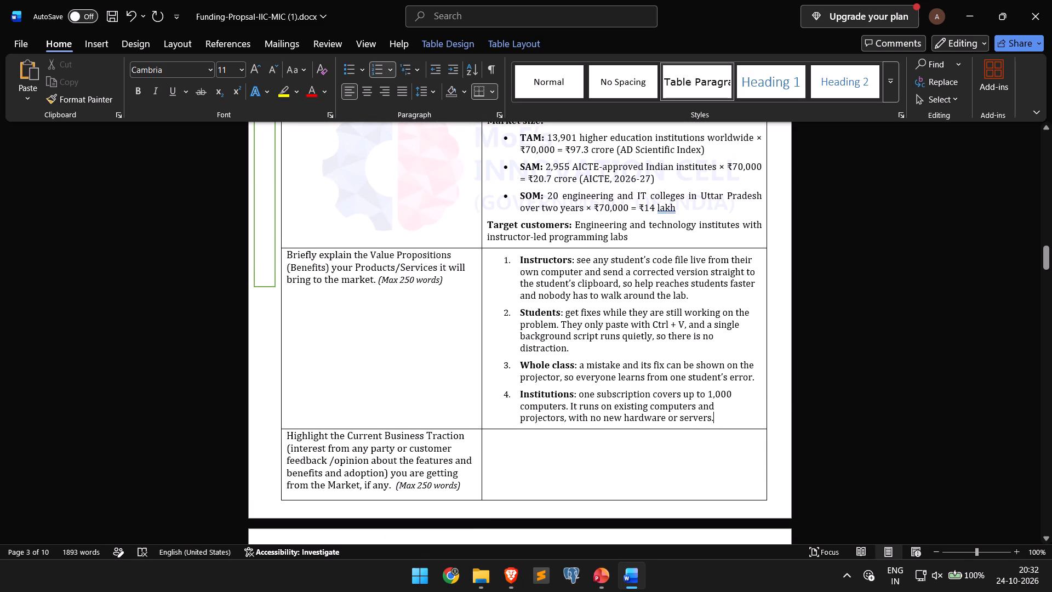
scroll(824, 328, down, 13)
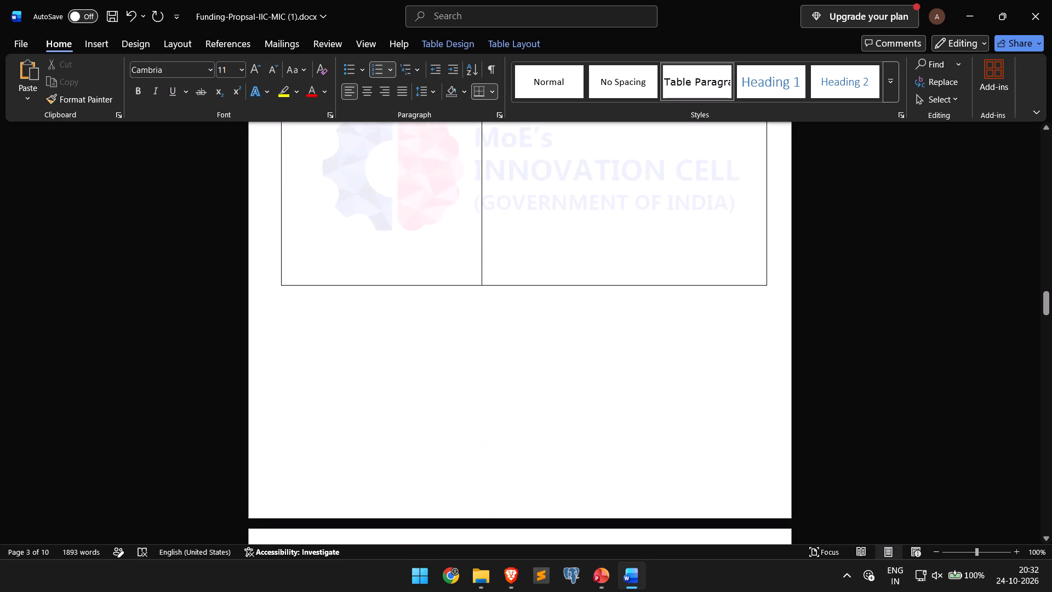
scroll(824, 328, down, 11)
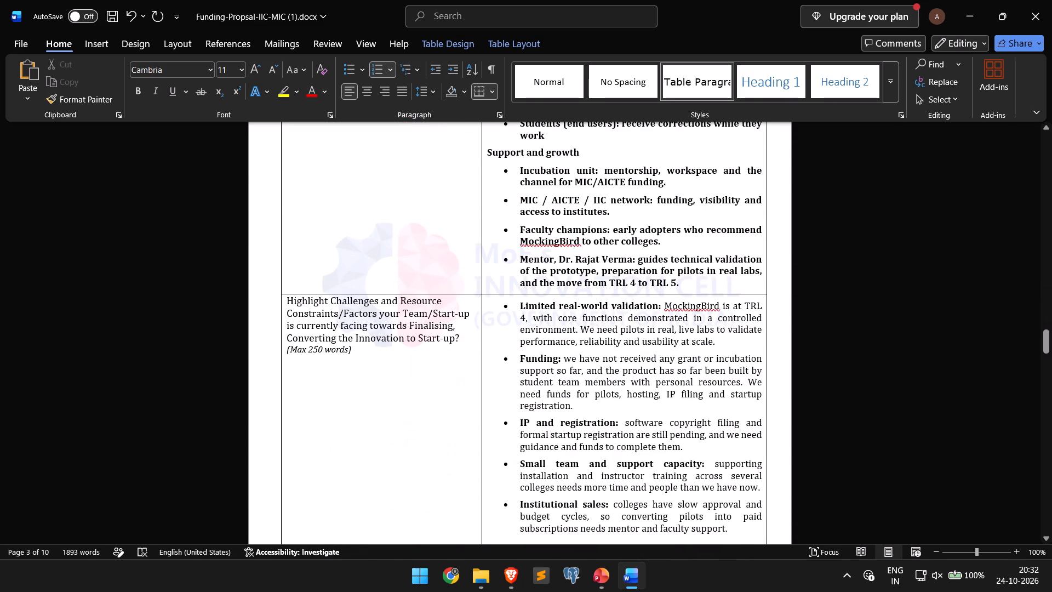
scroll(824, 328, down, 10)
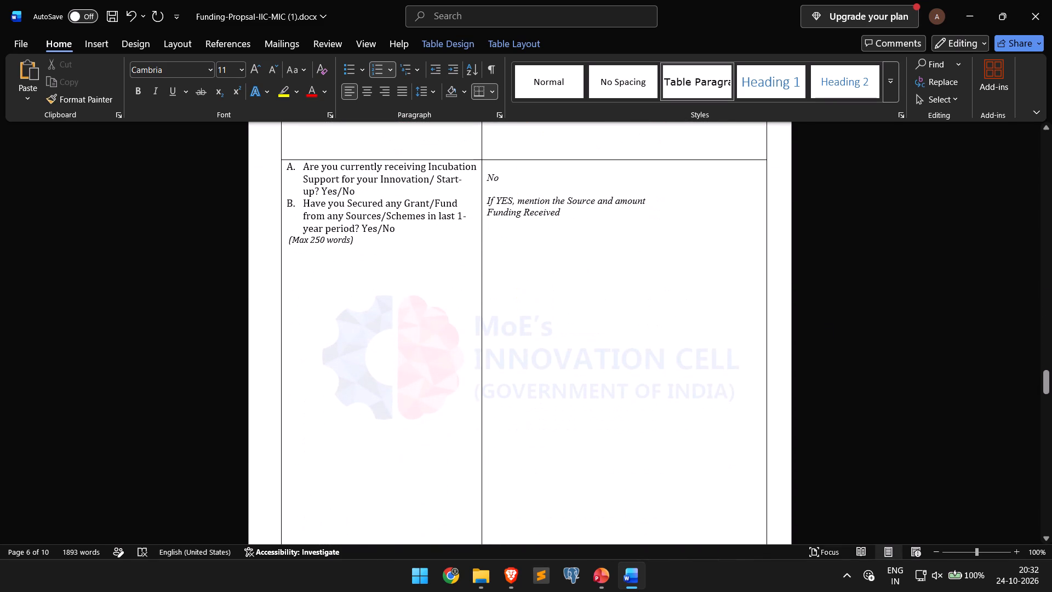
scroll(809, 404, down, 6)
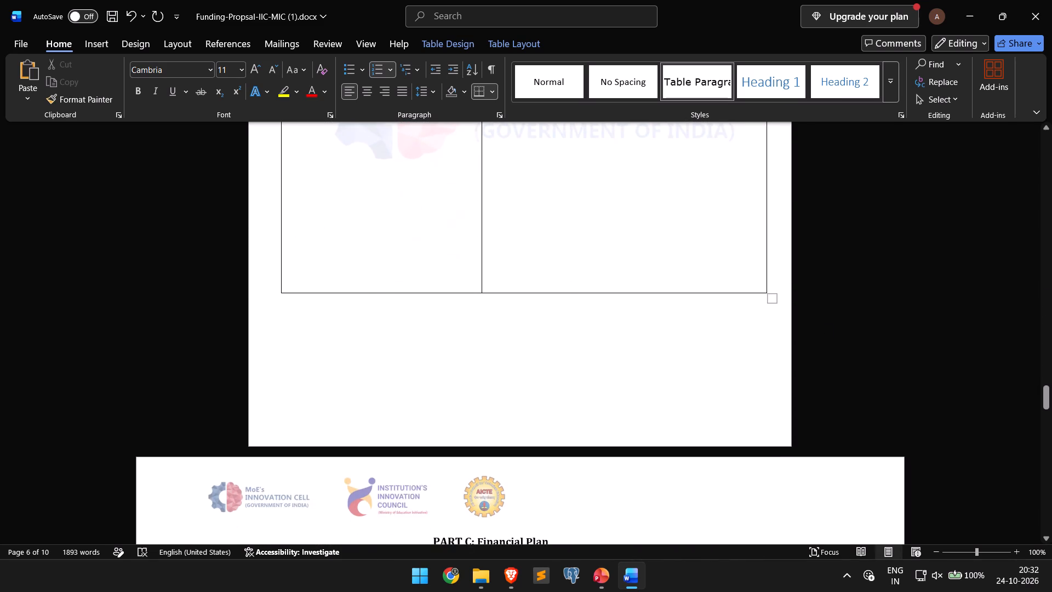
Fill the Technology Development row of the Fund Requirement table: total 77,000, requested from MIC 77,000, own contribution 0, institute's contribution 0.
scroll(809, 404, down, 6)
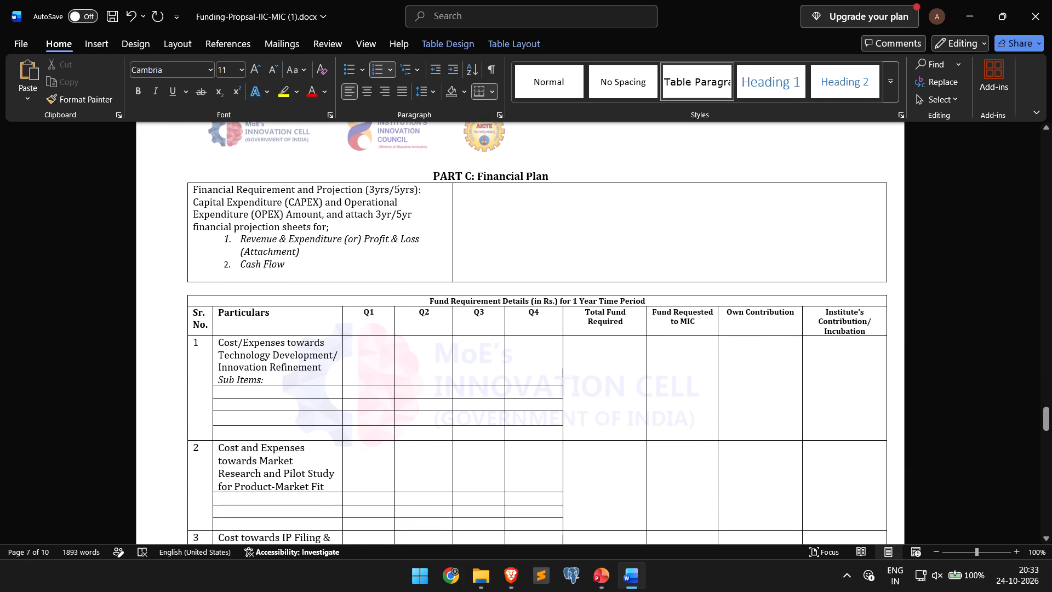
click(605, 340)
text(77,000)
click(673, 345)
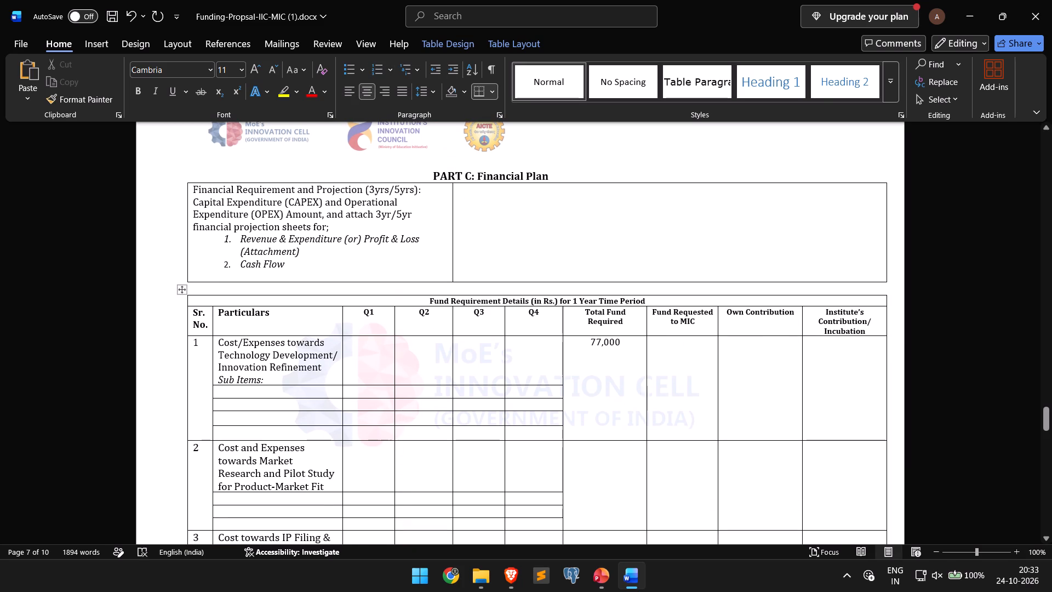
text(77)
text(,000)
click(739, 340)
key(0)
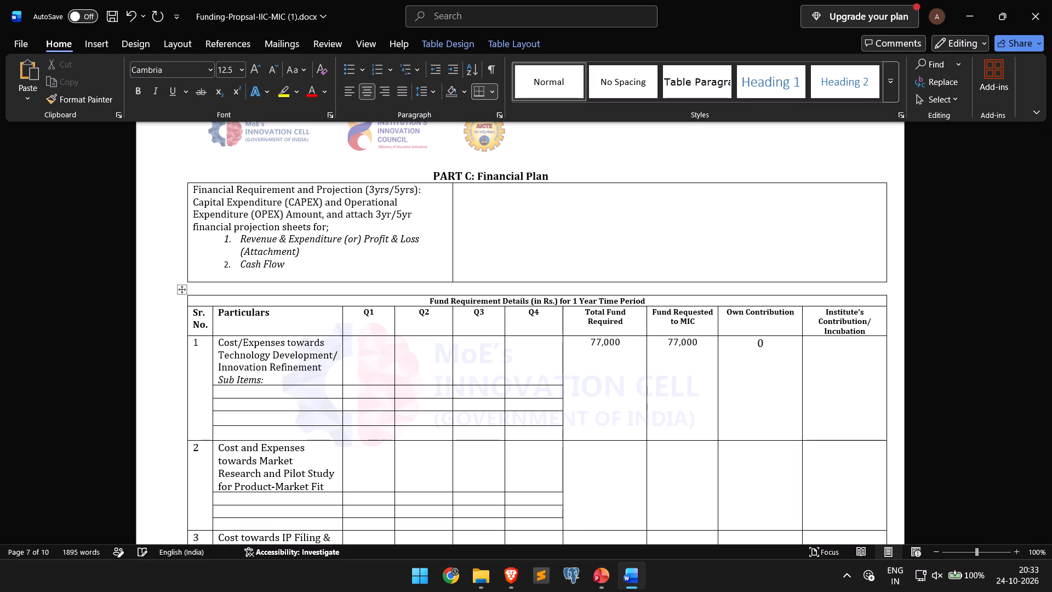
click(837, 345)
key(0)
scroll(680, 368, down, 1)
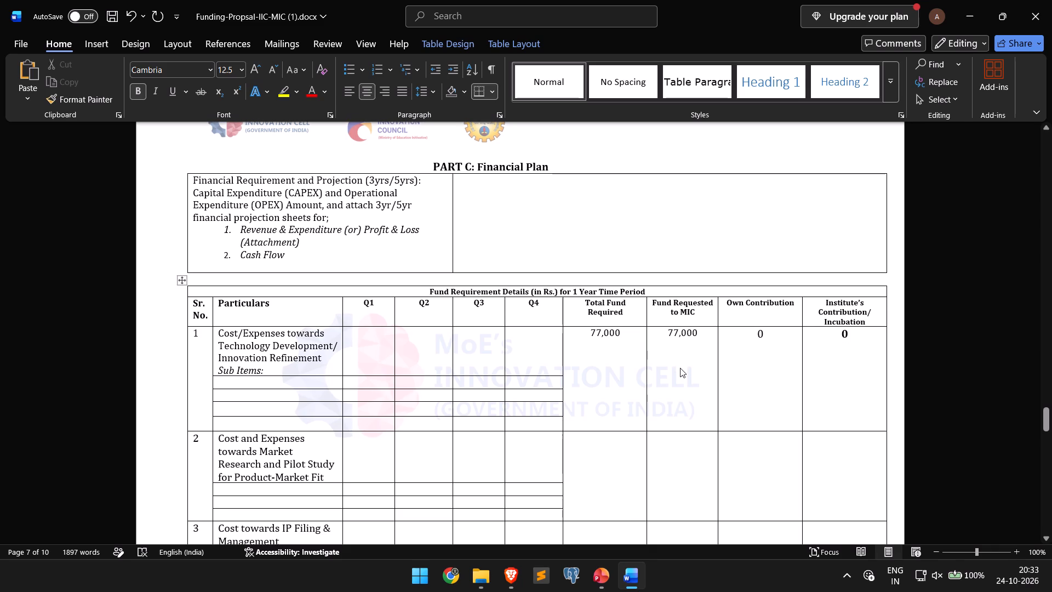
scroll(680, 368, down, 1)
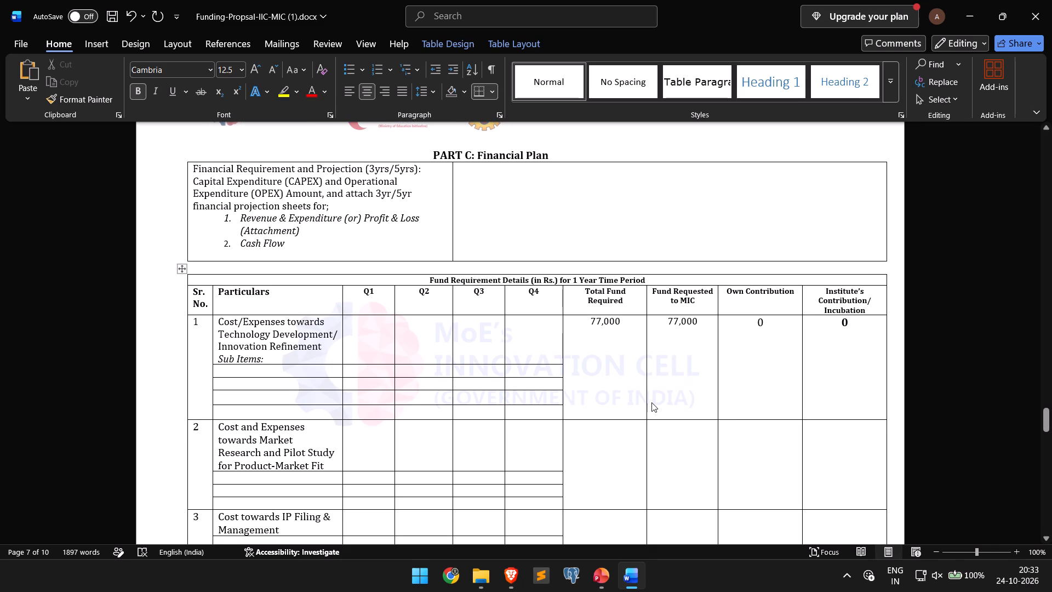
click(524, 577)
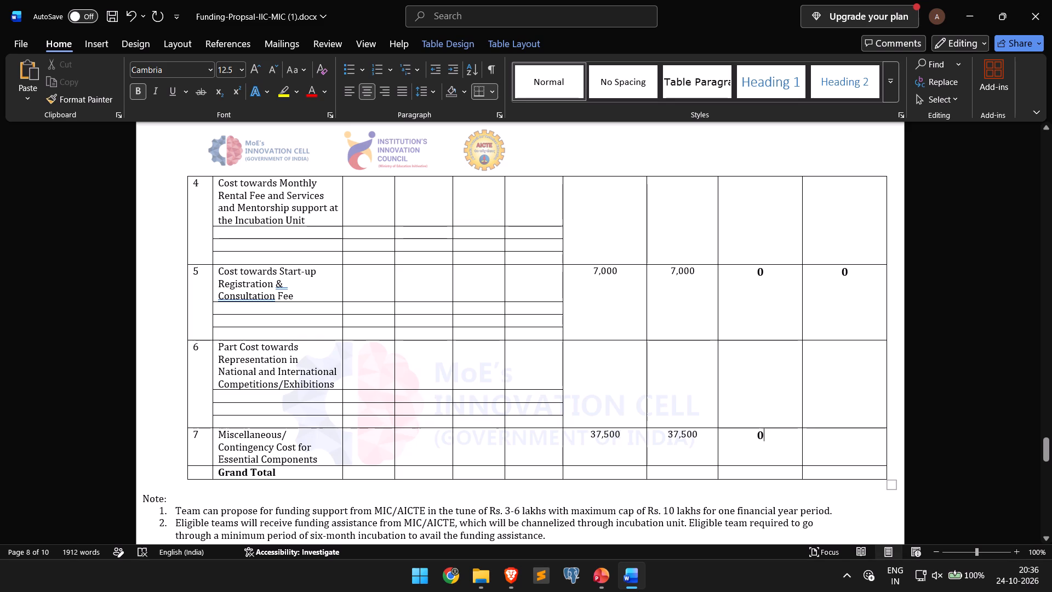
click(856, 440)
key(0)
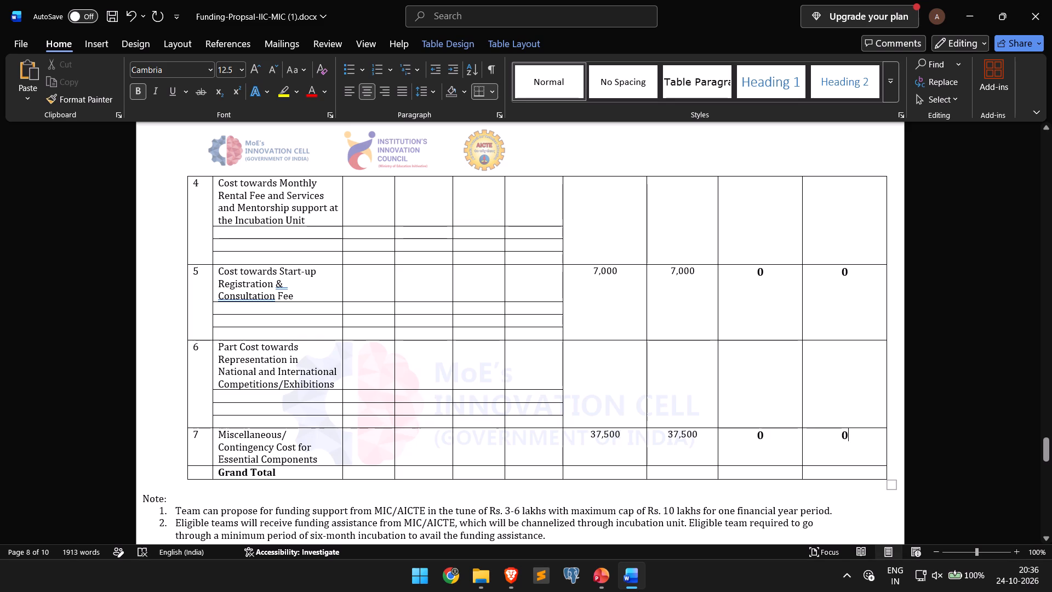
Fill the Grand Total row: total fund required 1,59,500, requested from MIC 1,59,500, own contribution 0, institute's contribution 0.
click(621, 477)
click(619, 474)
text(1,59,500)
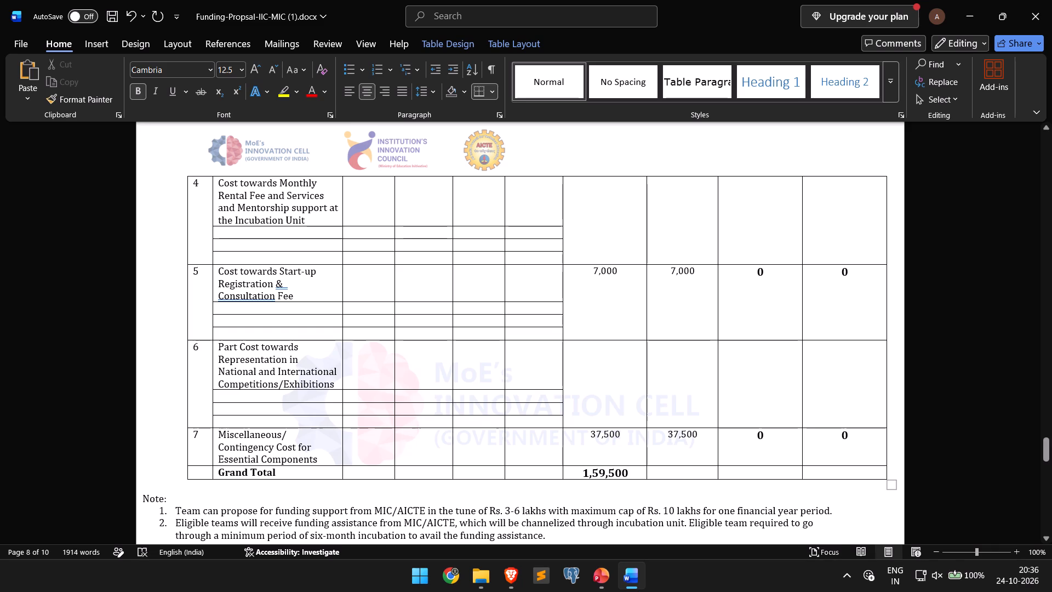
click(665, 475)
text(1,59,500)
click(736, 474)
key(0)
click(831, 470)
key(0)
Review the fund requirement table and the preceding answers in the form for missing entries and layout gaps.
scroll(831, 470, down, 5)
scroll(831, 470, right, 1)
scroll(831, 470, up, 5)
scroll(831, 470, down, 1)
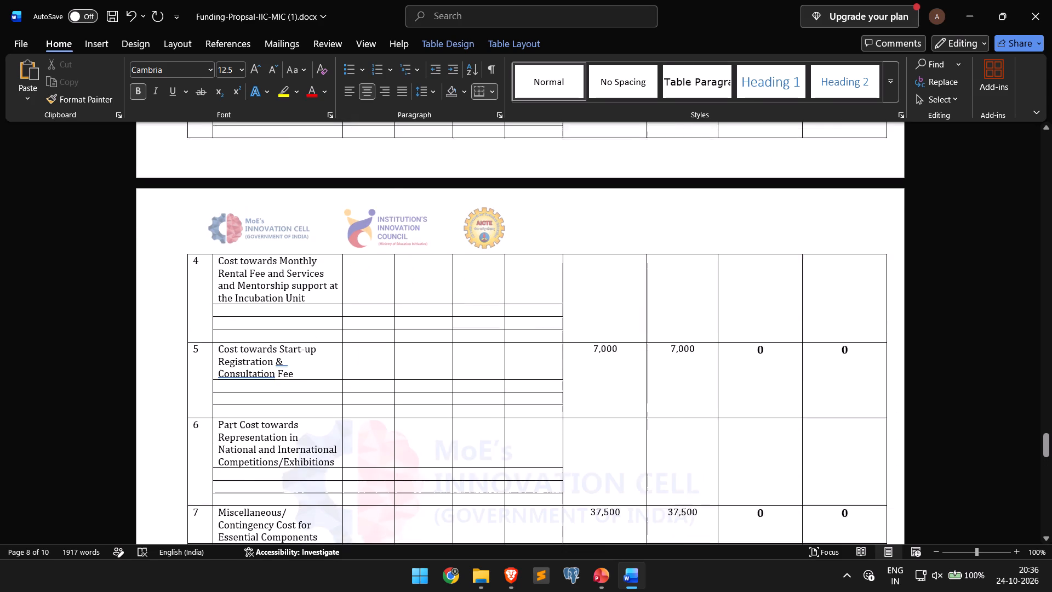
scroll(831, 470, down, 1)
scroll(831, 470, up, 8)
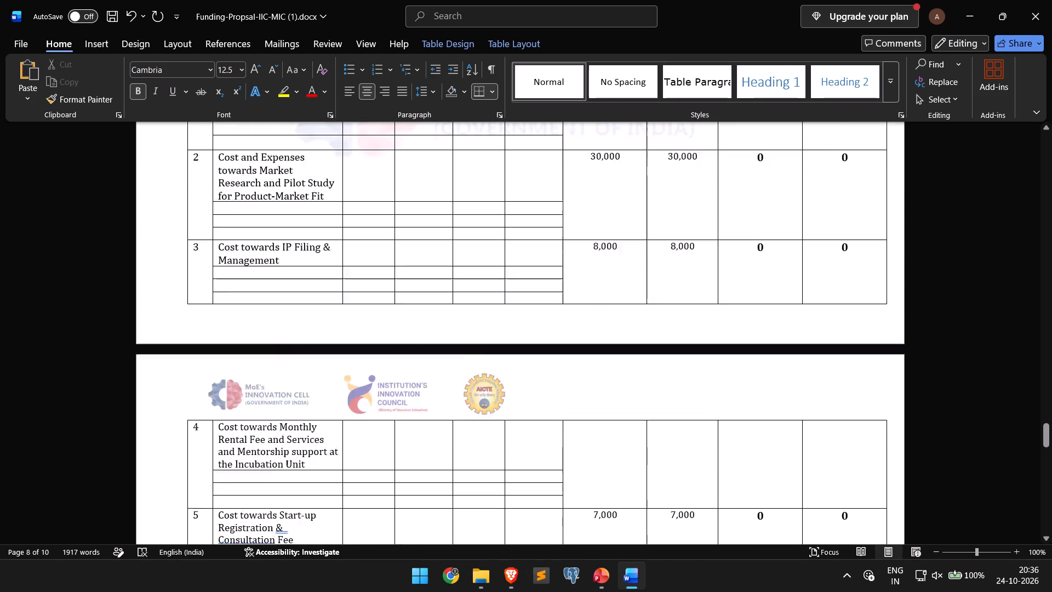
scroll(831, 470, up, 10)
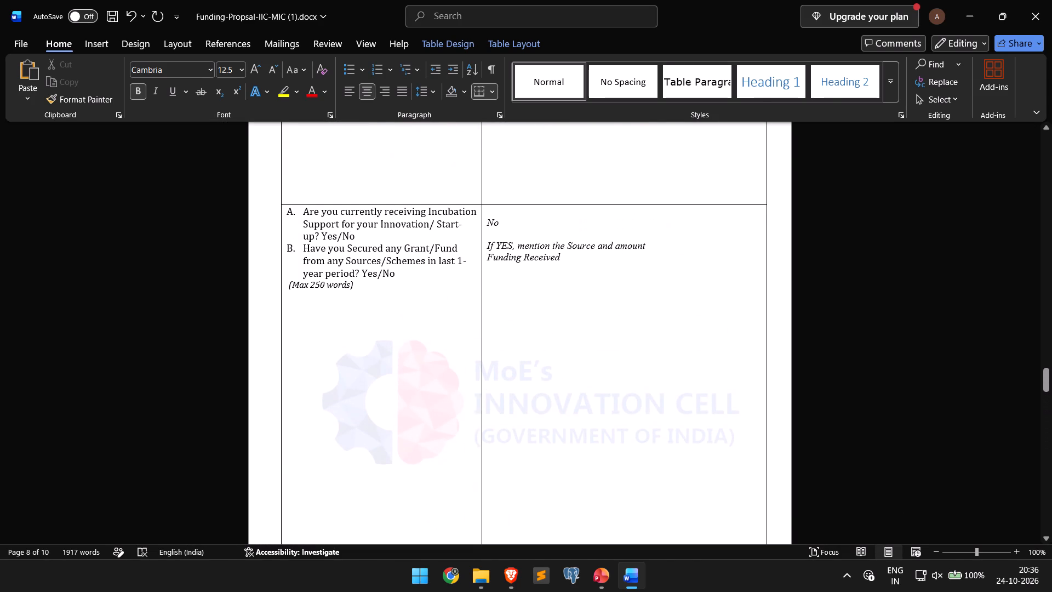
scroll(759, 458, up, 8)
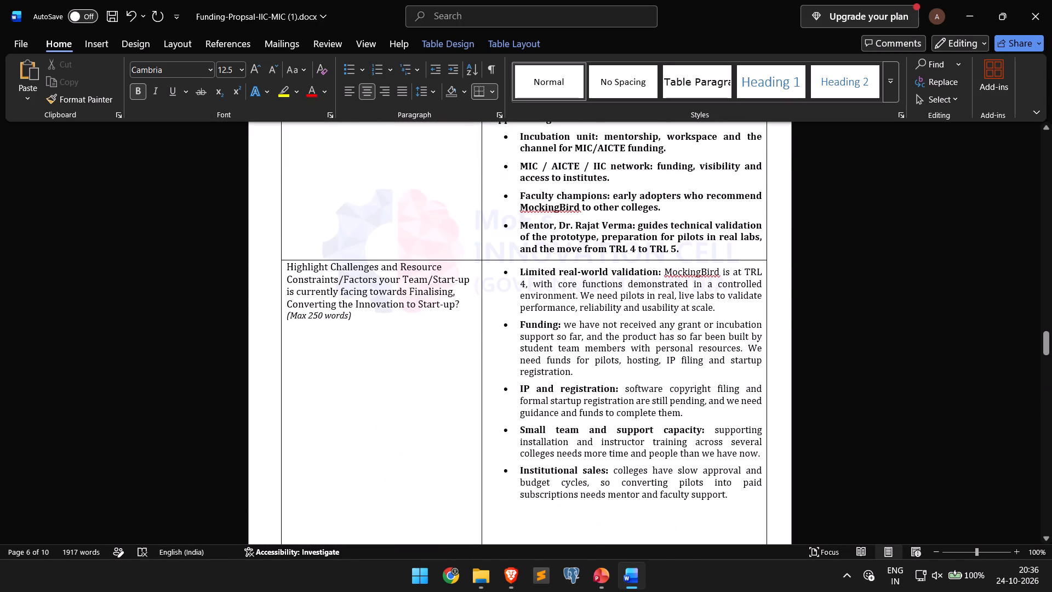
scroll(759, 458, up, 1)
Delete the empty lines below the Institutional sales bullet in the Challenges and Resource Constraints answer cell.
scroll(759, 458, down, 4)
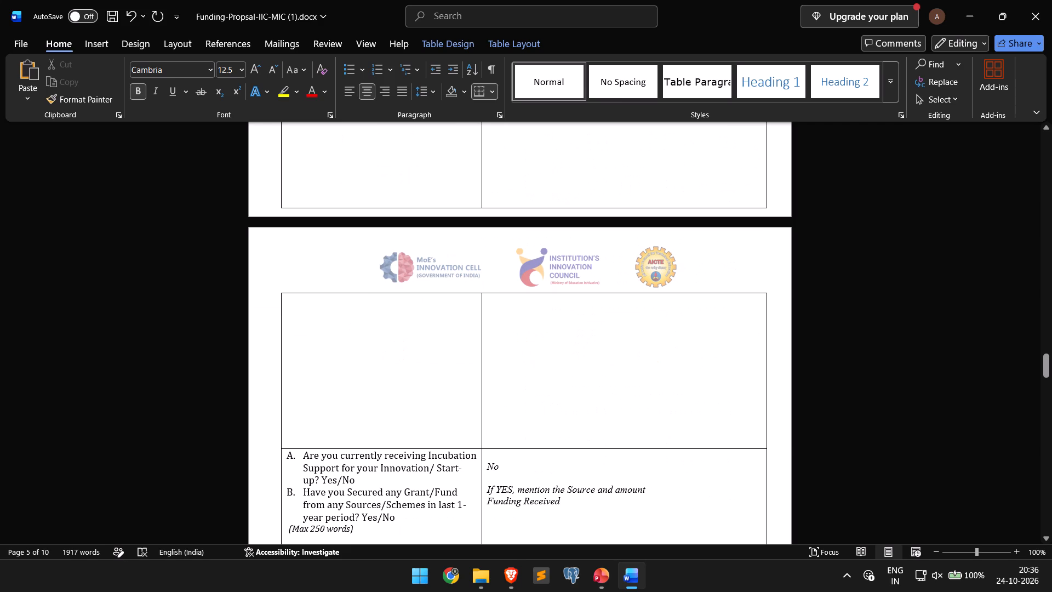
click(647, 441)
key(BackSpace)
key(BackSpace)
key(BackSpace)
key(BackSpace)
key(BackSpace)
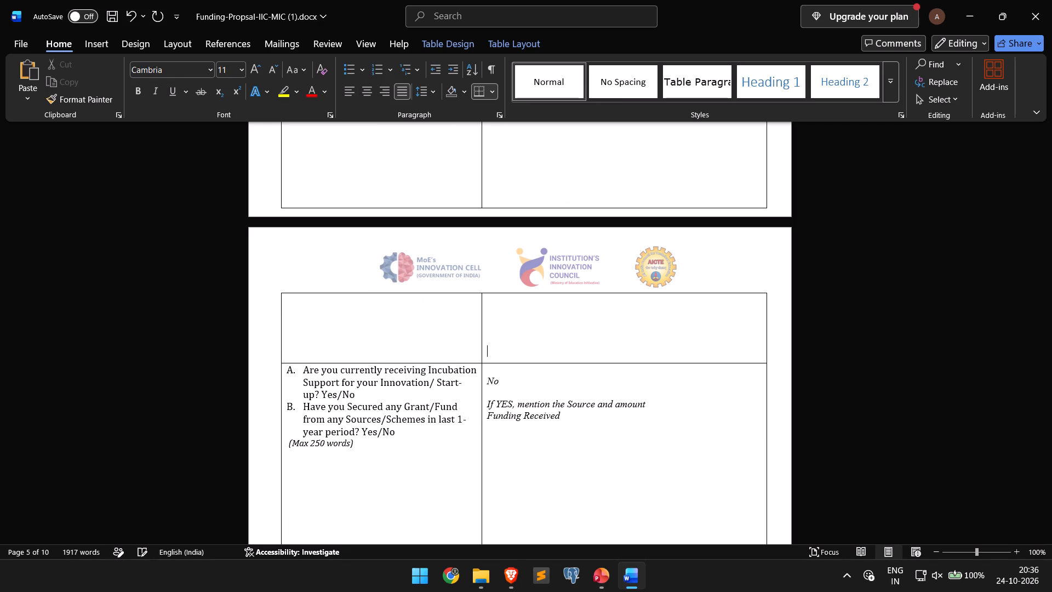
key(BackSpace)
key(BackSpace)
key(BackSpace)
key(BackSpace)
key(BackSpace)
key(BackSpace)
key(BackSpace)
scroll(647, 441, up, 2)
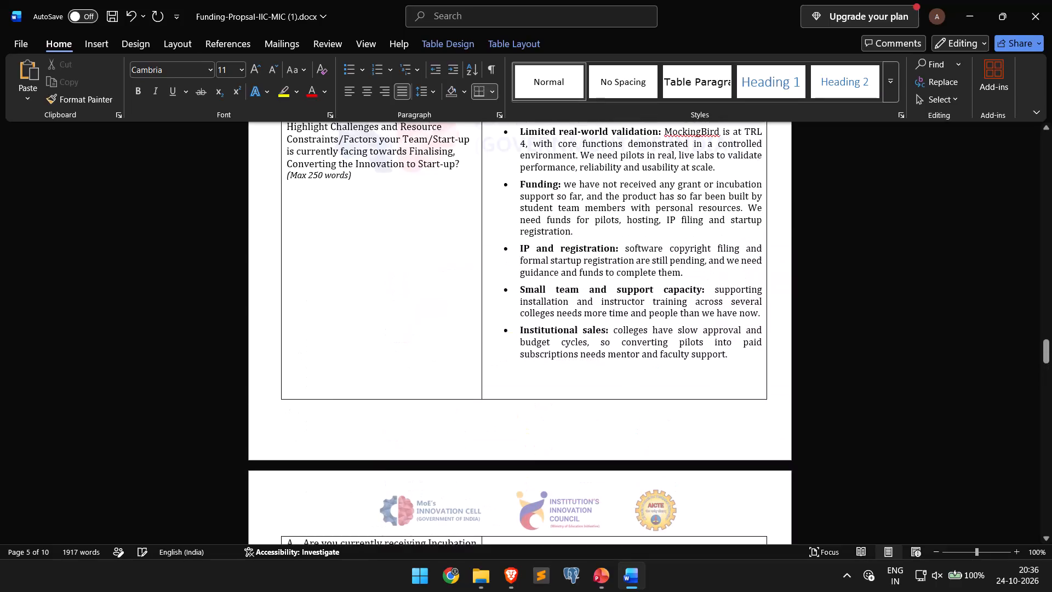
scroll(647, 441, up, 1)
key(BackSpace)
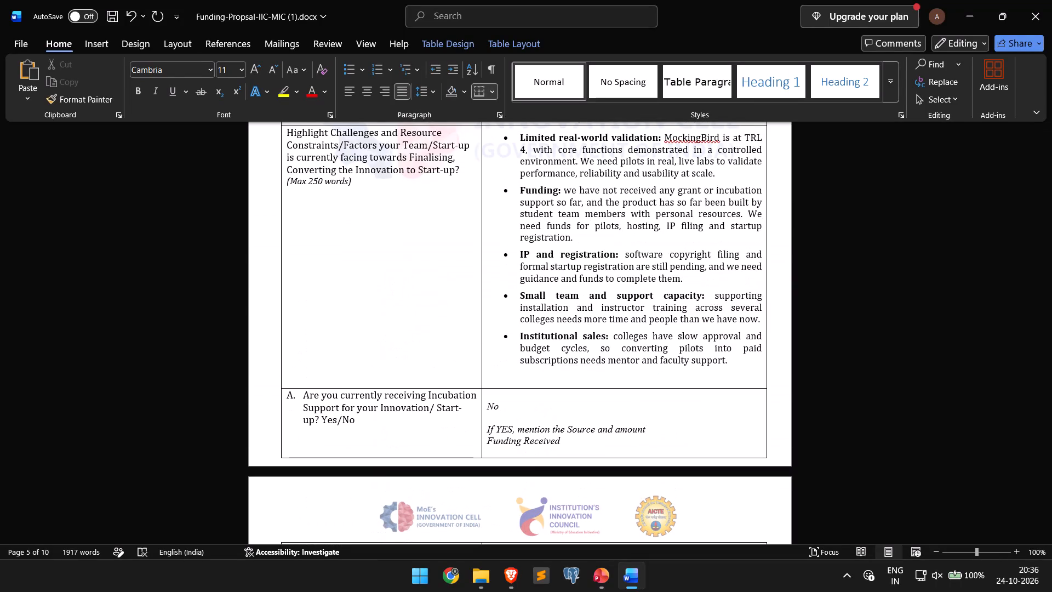
key(BackSpace)
scroll(796, 437, up, 5)
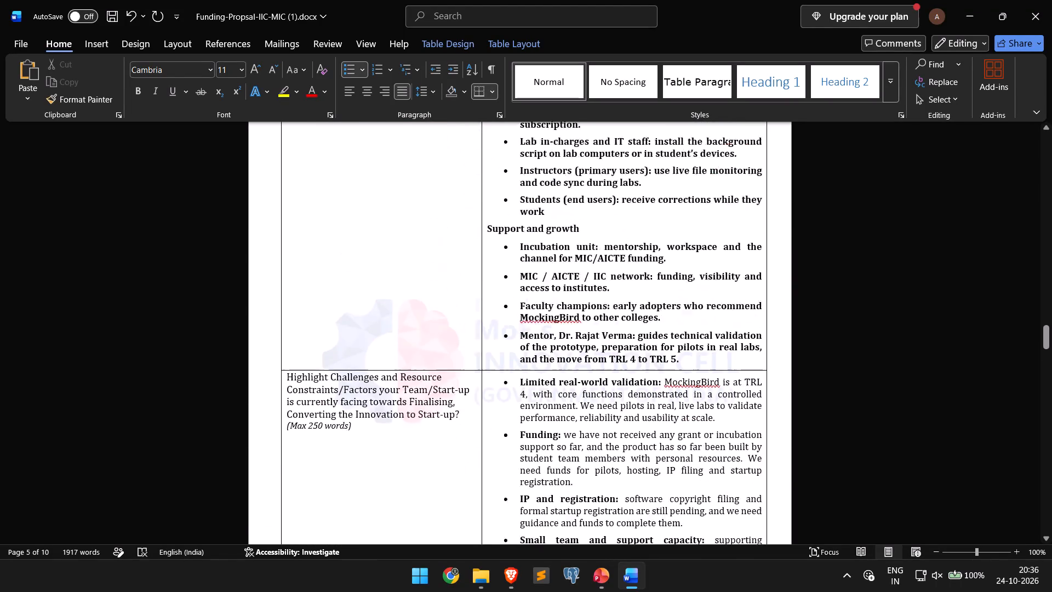
Add an empty, unbulleted line below the Mentor bullet that ends the Support and growth list.
scroll(796, 437, up, 2)
scroll(796, 437, down, 1)
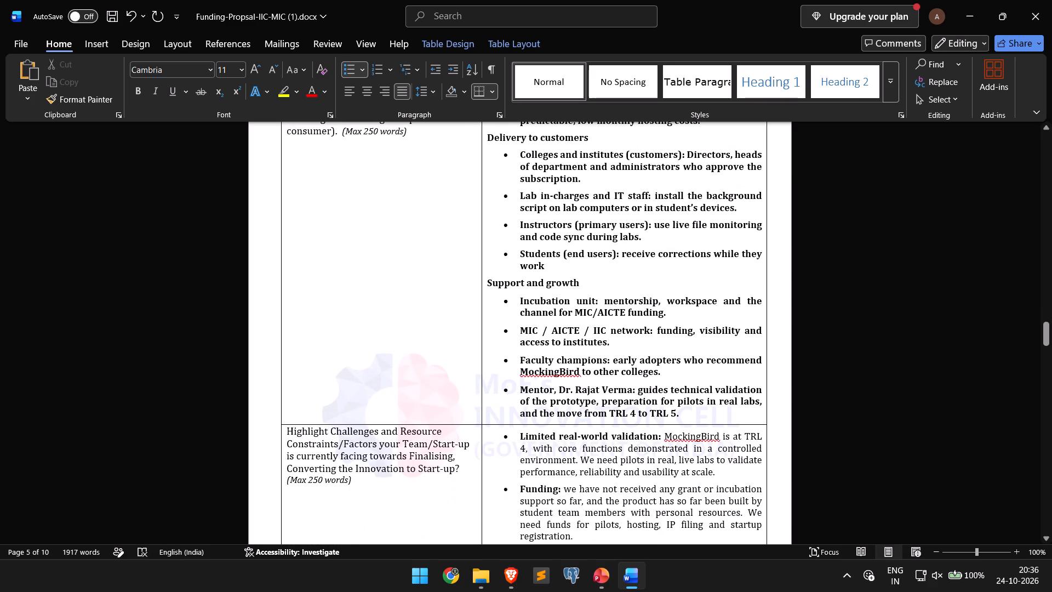
click(720, 422)
key(Return)
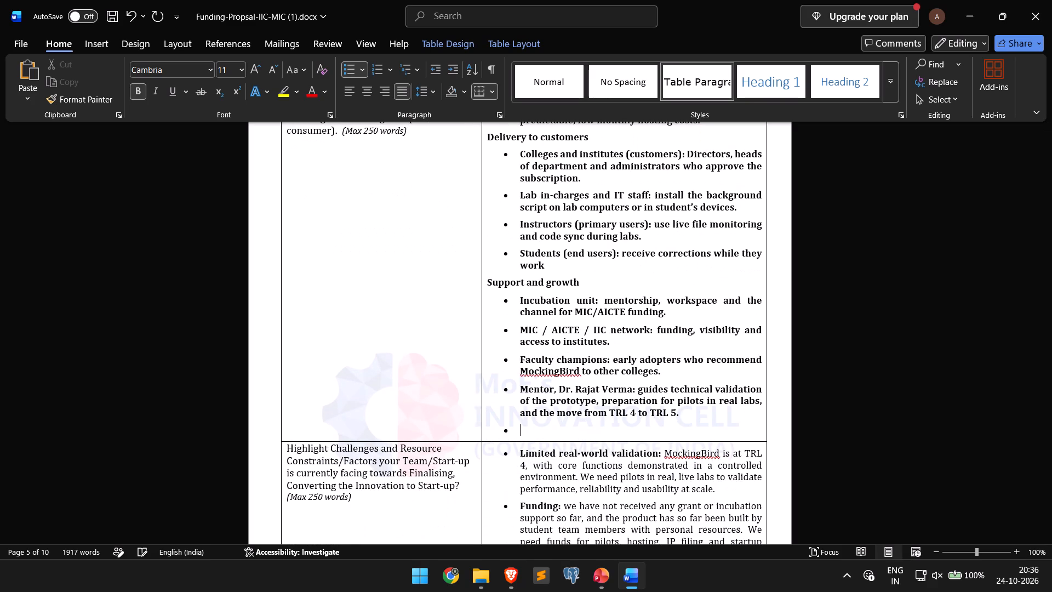
key(BackSpace)
Add an empty, unbulleted line below the Institutional sales bullet in the Challenges and Resource Constraints answer cell.
scroll(720, 422, down, 1)
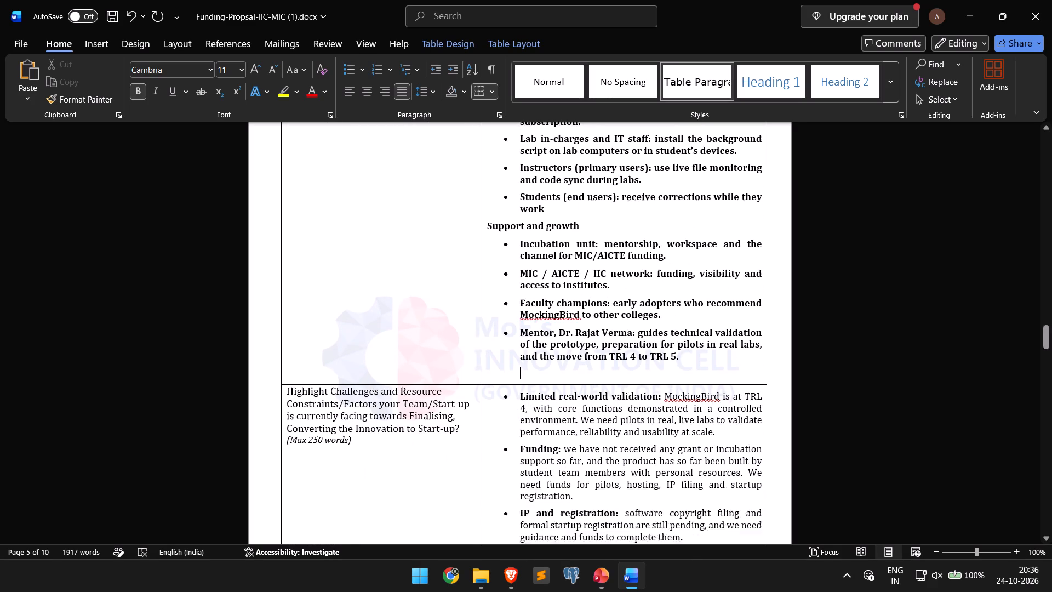
scroll(720, 422, down, 3)
click(741, 409)
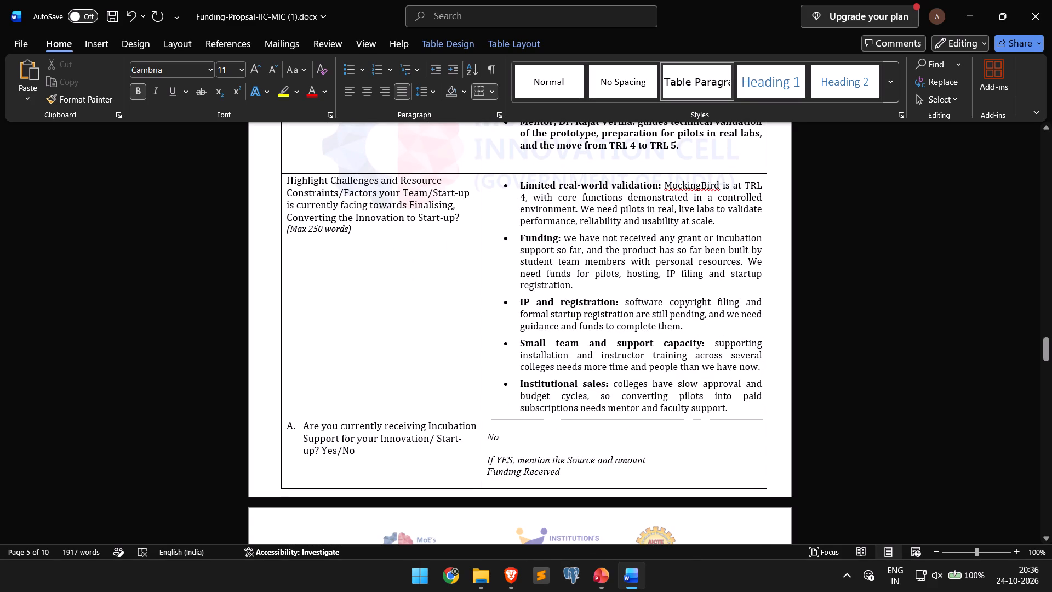
key(Return)
key(BackSpace)
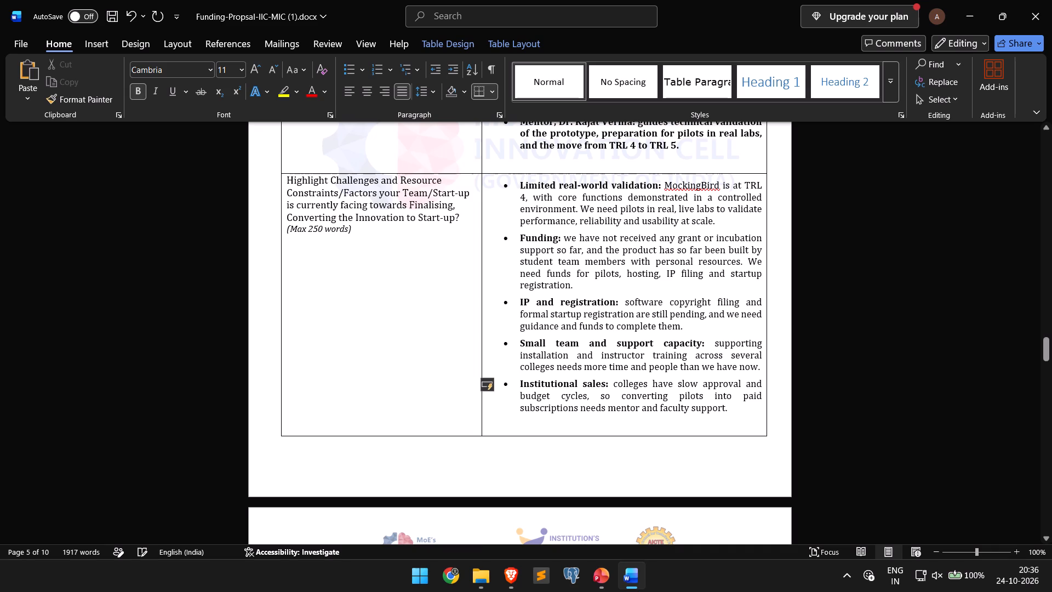
Review the form's answers from the Challenges section back to the Team Details on the first page.
scroll(844, 395, up, 14)
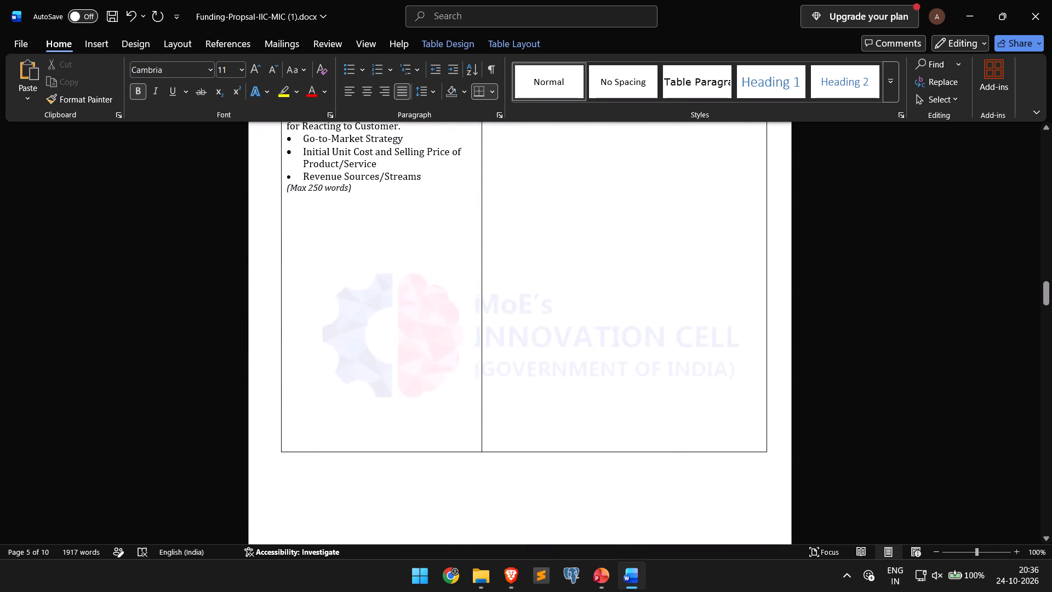
scroll(844, 395, up, 8)
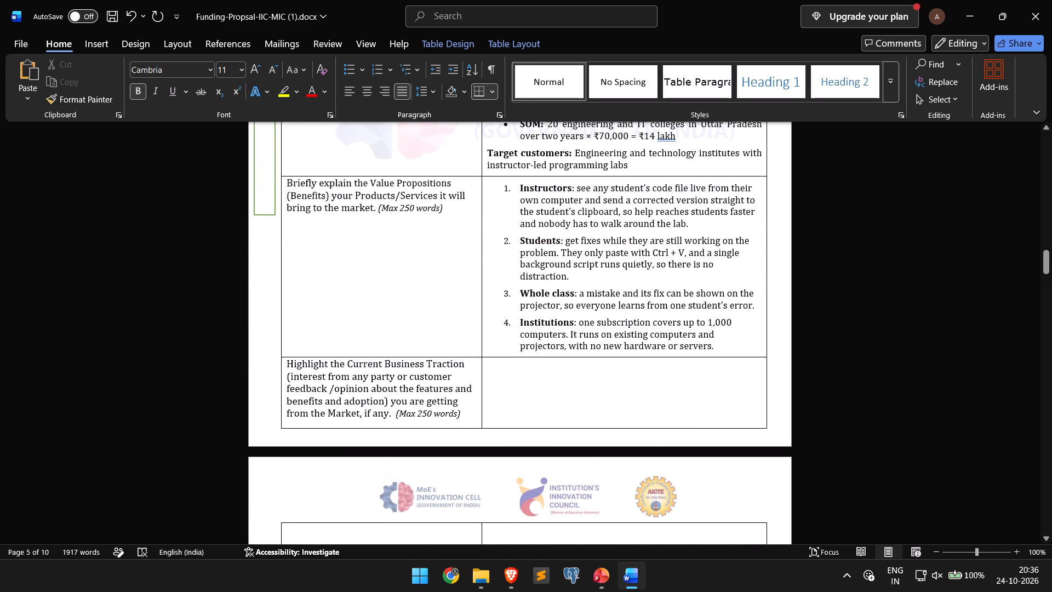
scroll(844, 395, up, 12)
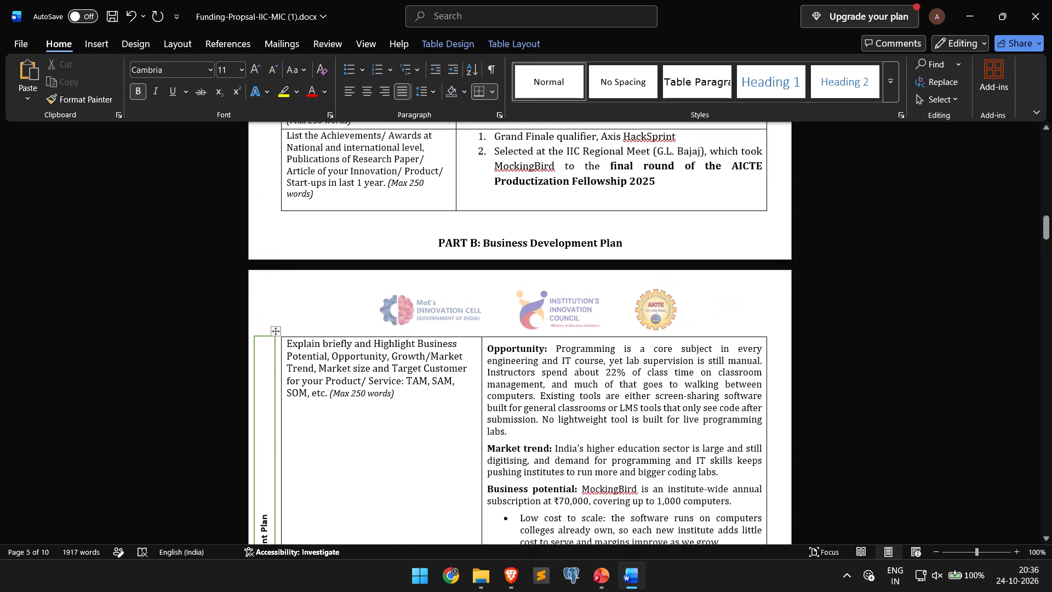
scroll(844, 395, up, 11)
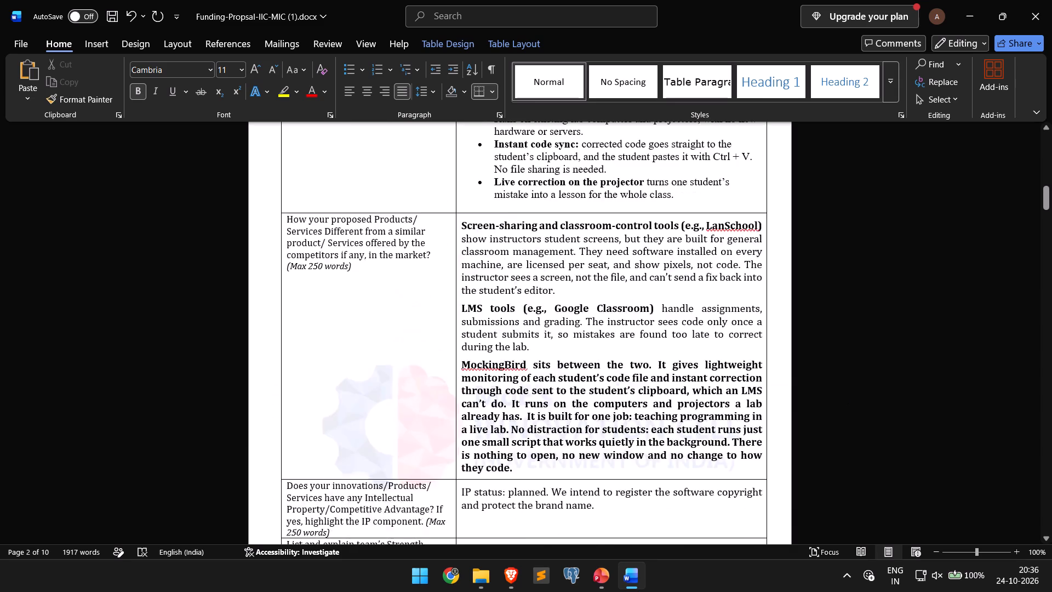
scroll(844, 395, up, 4)
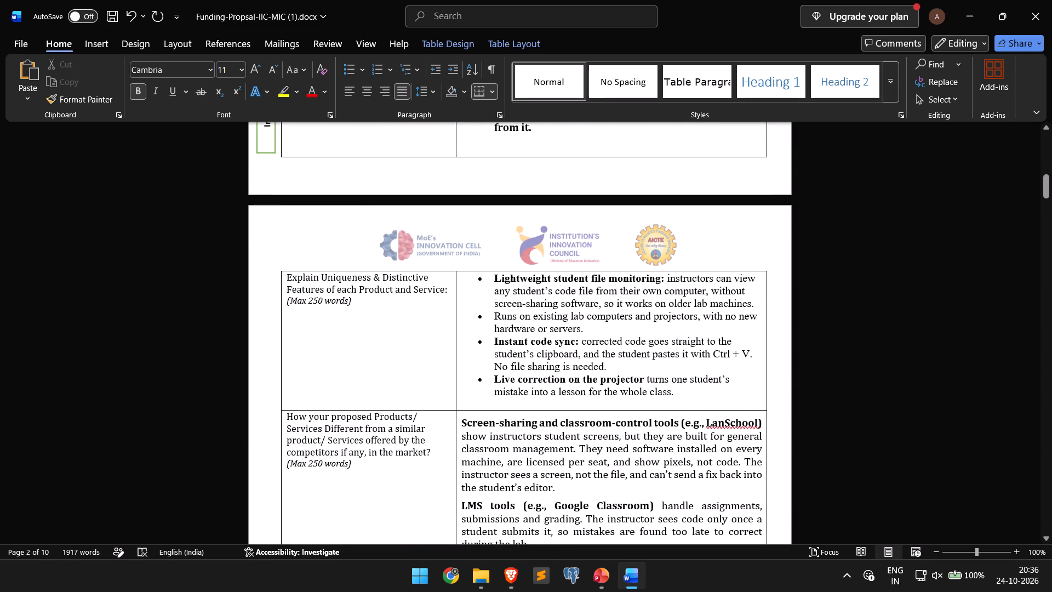
scroll(844, 395, up, 8)
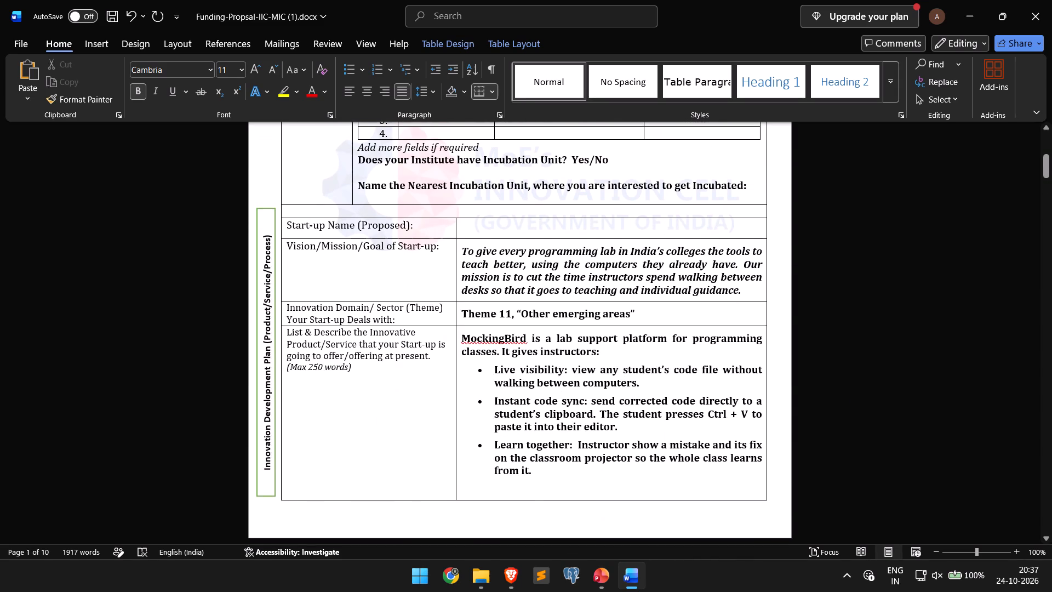
scroll(844, 395, up, 5)
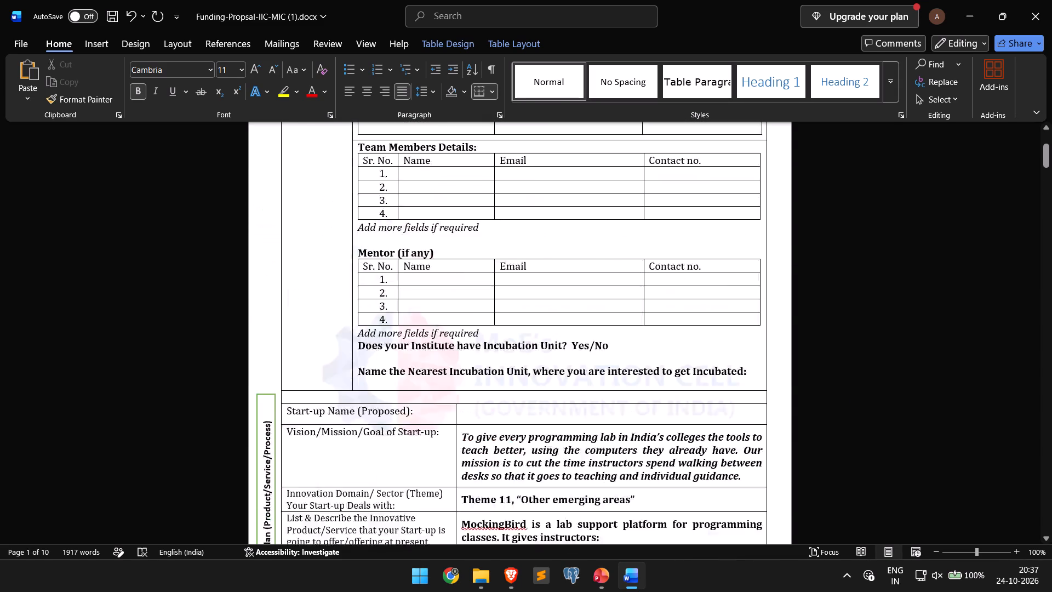
scroll(844, 395, up, 3)
Minimize the open Word, Brave, PowerPoint and File Explorer windows.
click(980, 0)
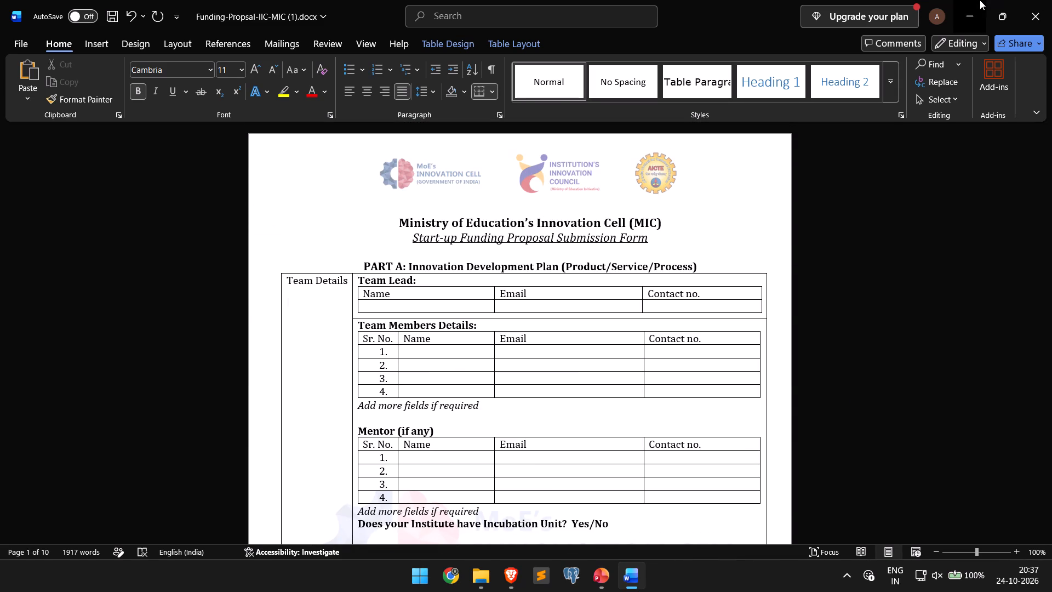
click(980, 0)
click(980, 0)
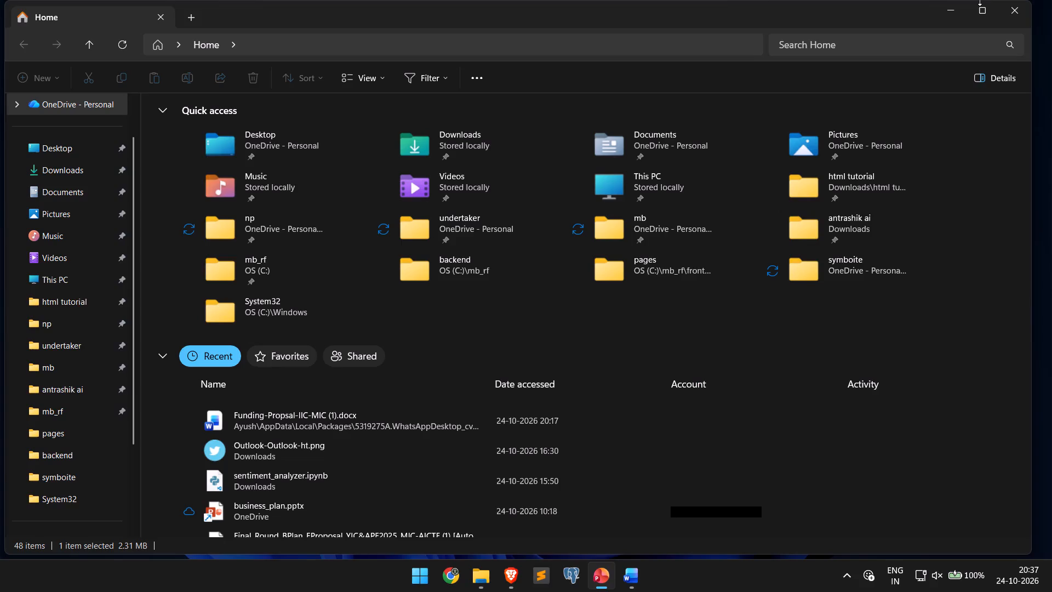
click(953, 5)
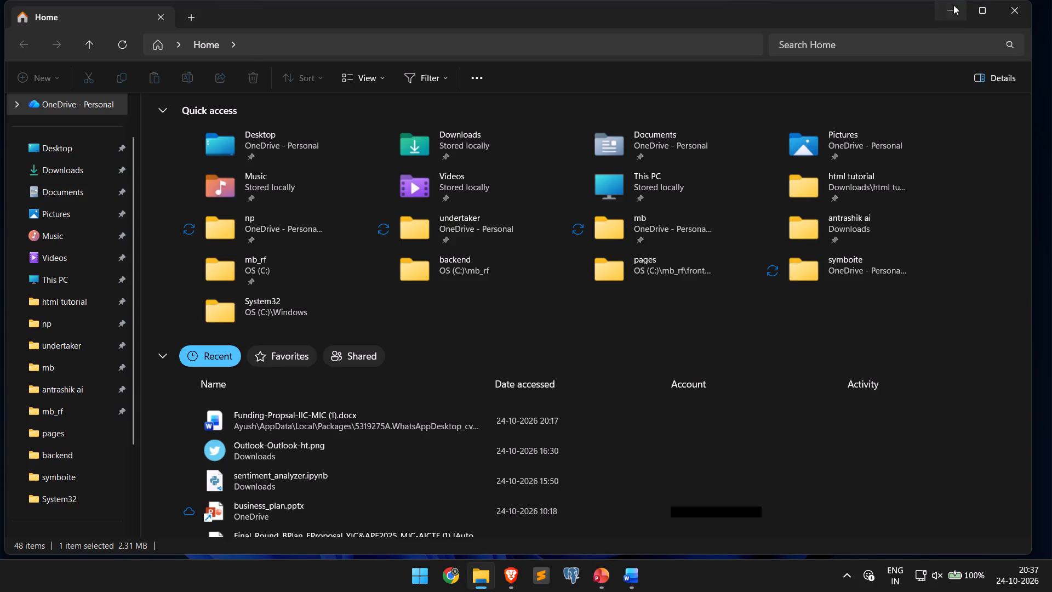